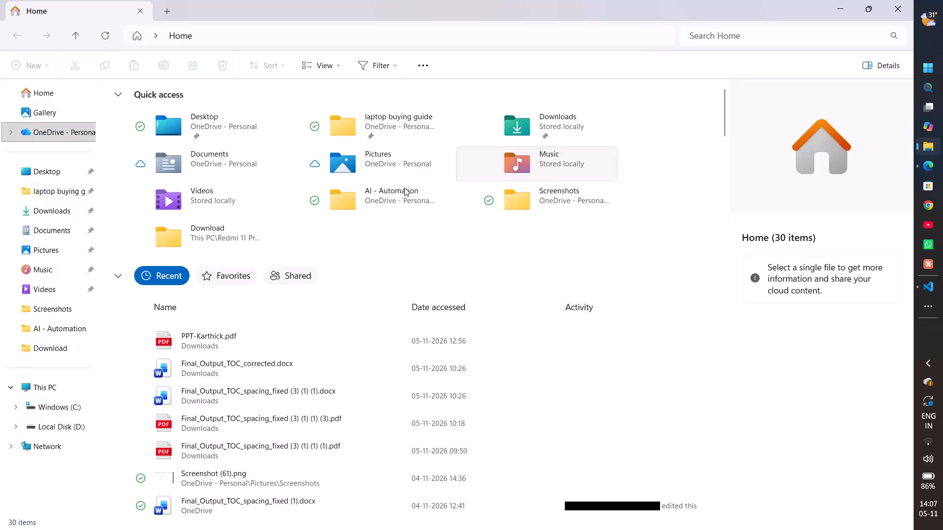
Open PPT-Karthick.pdf from the Downloads folder and view its title slide.
scroll(318, 393, "down", 1)
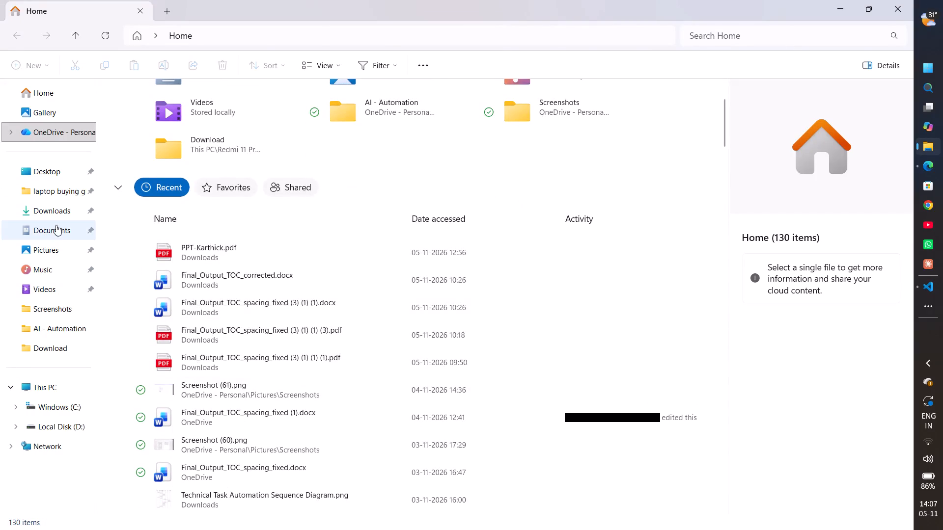
left_click(57, 212)
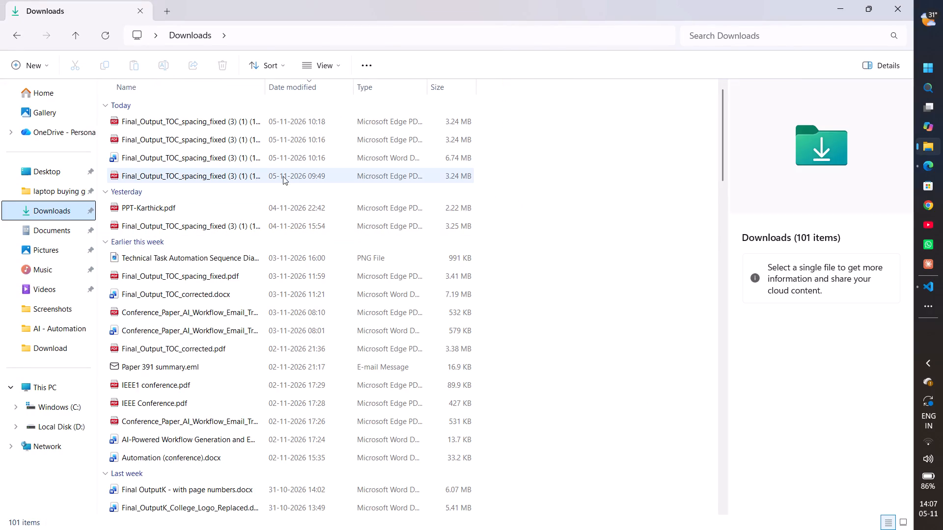
double_click(280, 214)
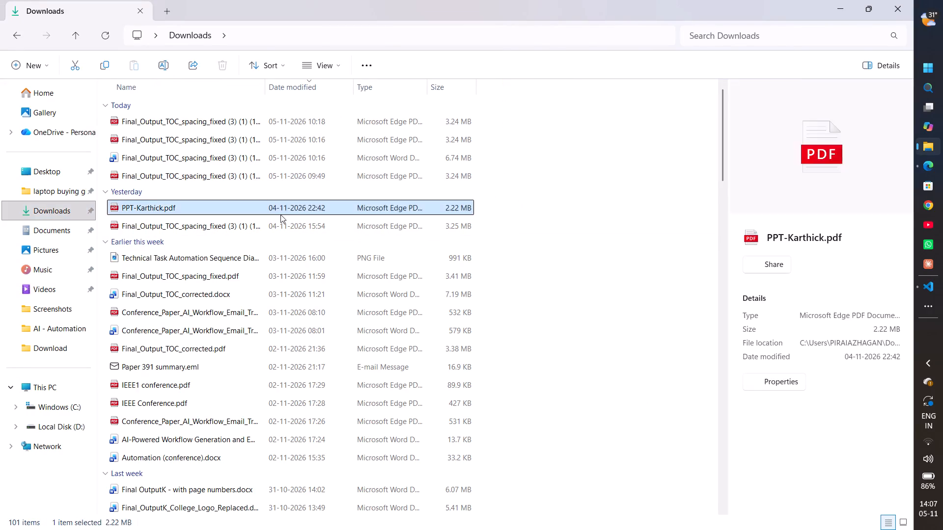
scroll(294, 243, "up", 12)
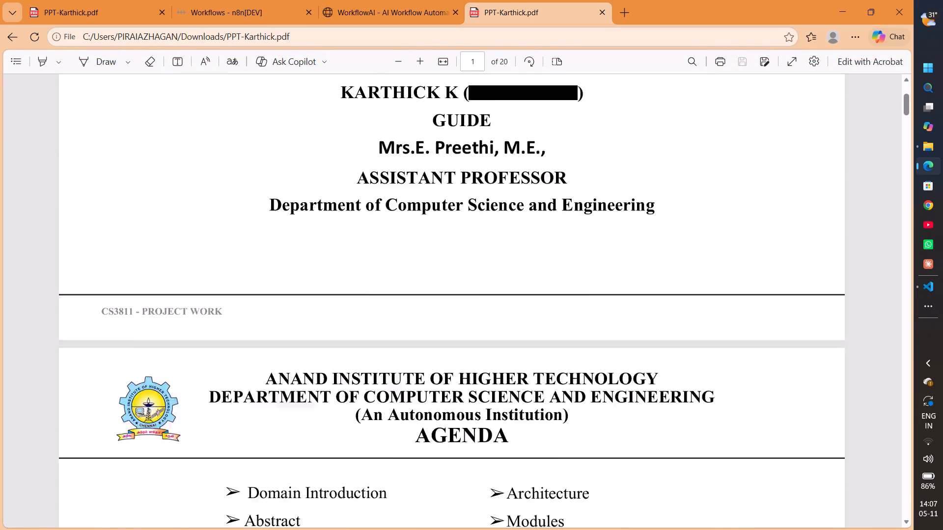
scroll(294, 243, "up", 2)
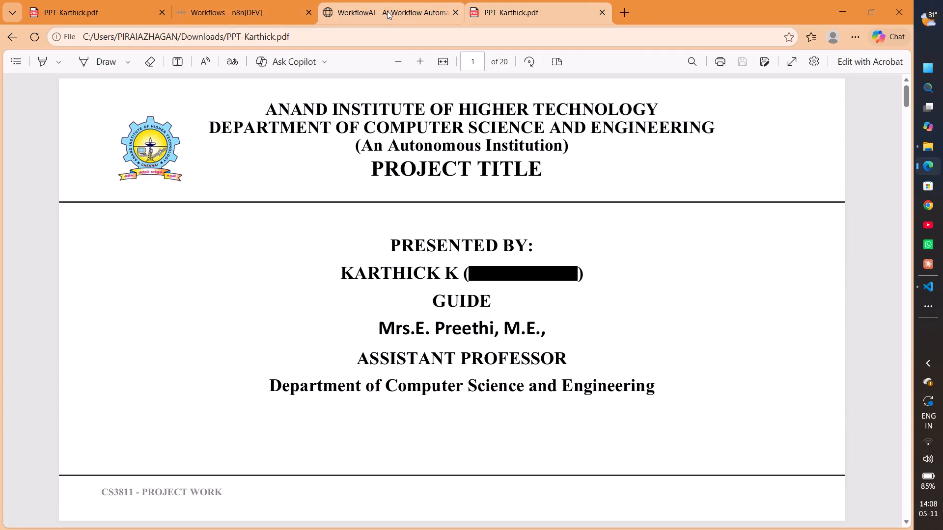
Switch to Google Chrome with the Karthick profile and open the Canva website.
left_click(929, 206)
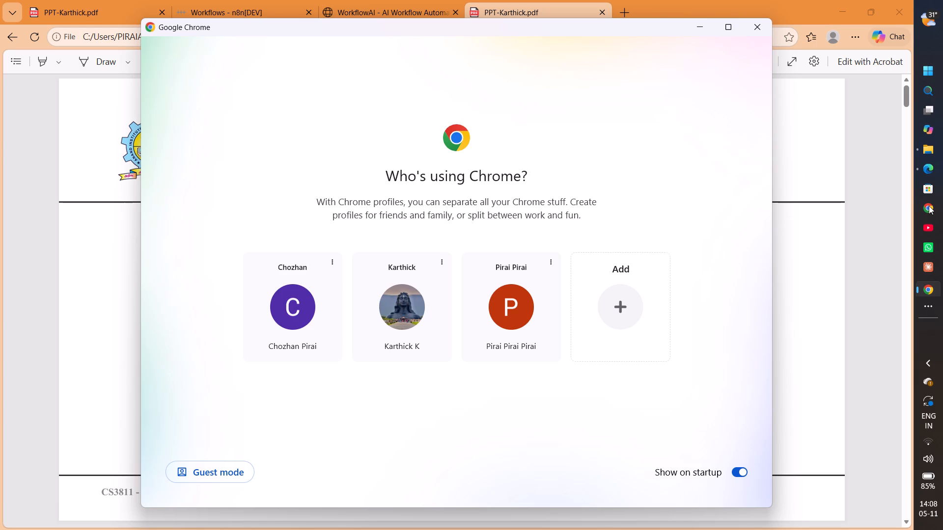
left_click(408, 291)
type("canva")
key("Right")
key("Return")
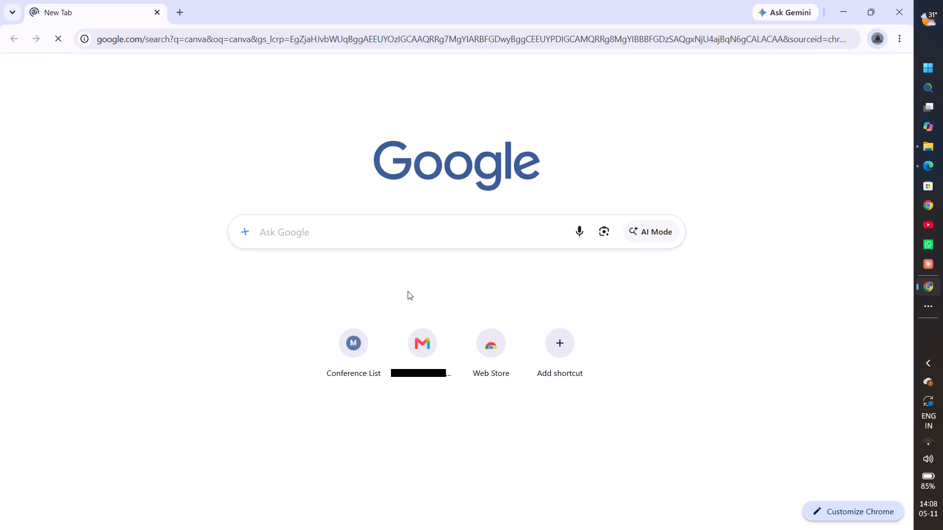
Turn Wi-Fi off and back on, and connect to the secured "Karthick..." network.
left_click(926, 451)
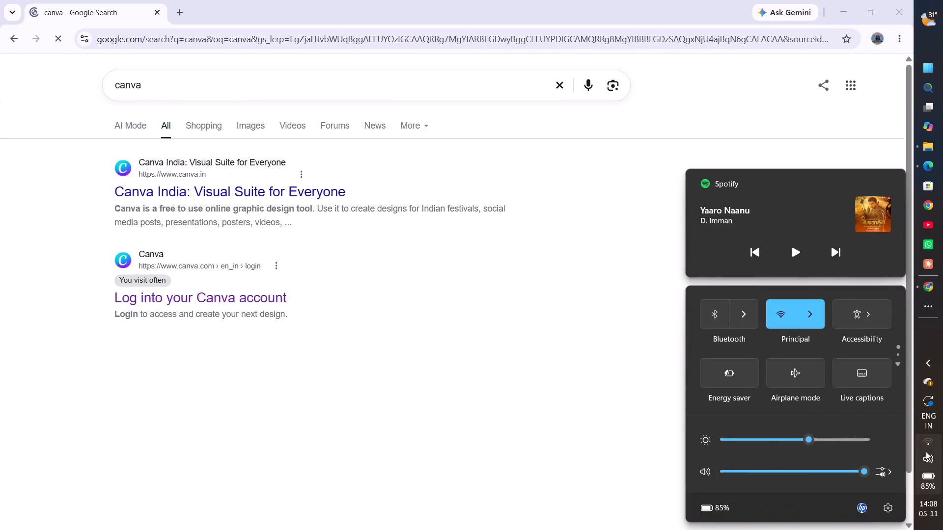
left_click(810, 304)
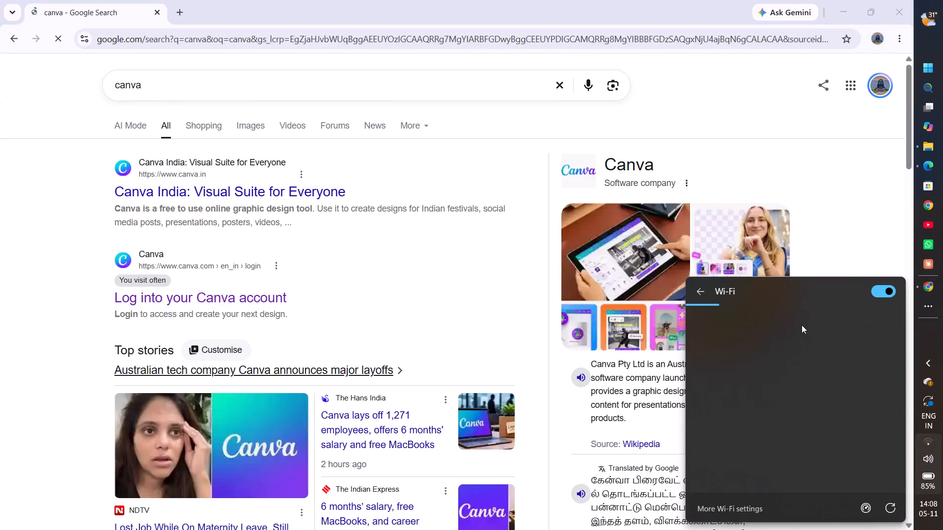
scroll(752, 440, "down", 7)
scroll(752, 440, "up", 4)
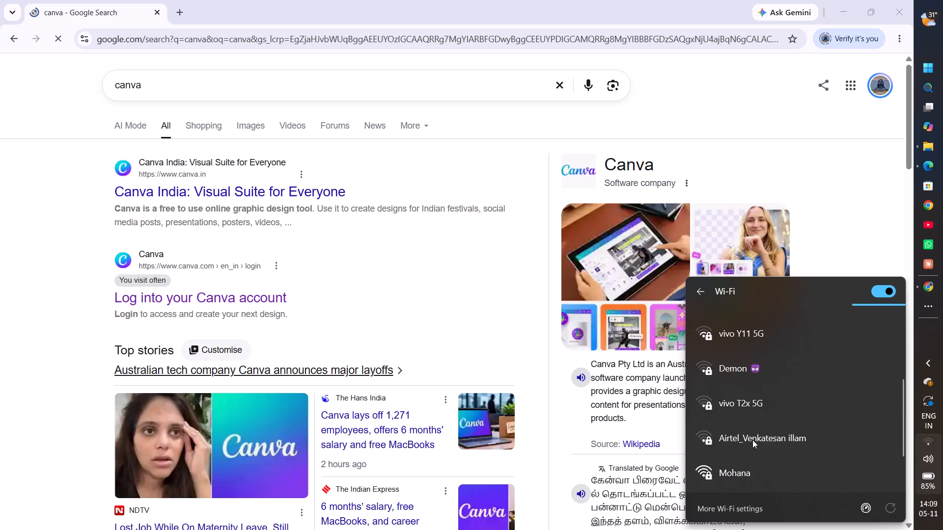
left_click_drag(885, 283, 796, 411)
left_click_drag(796, 411, 880, 294)
left_click(880, 294)
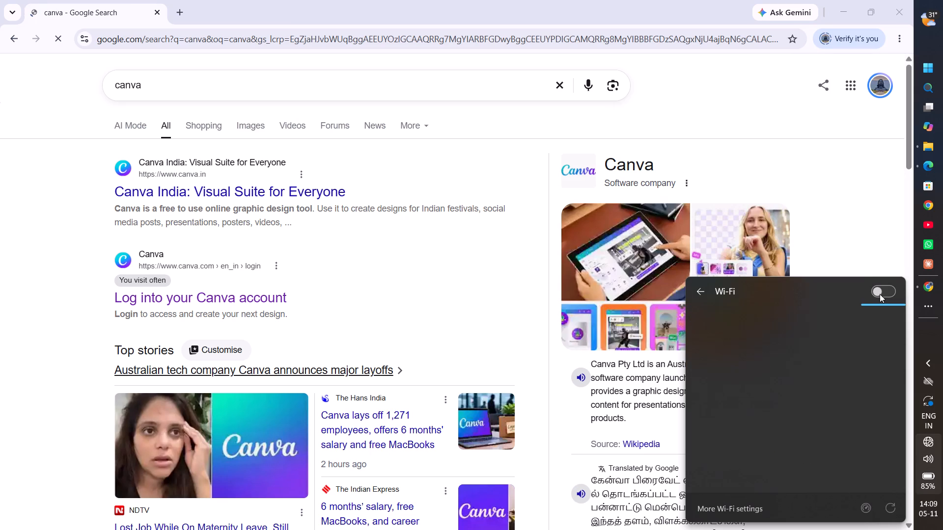
left_click(879, 294)
left_click(879, 294)
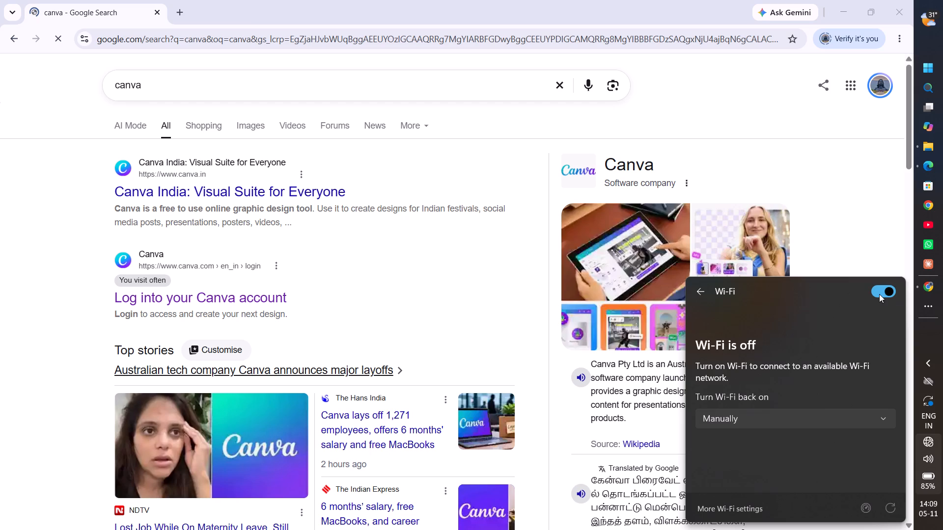
left_click(810, 329)
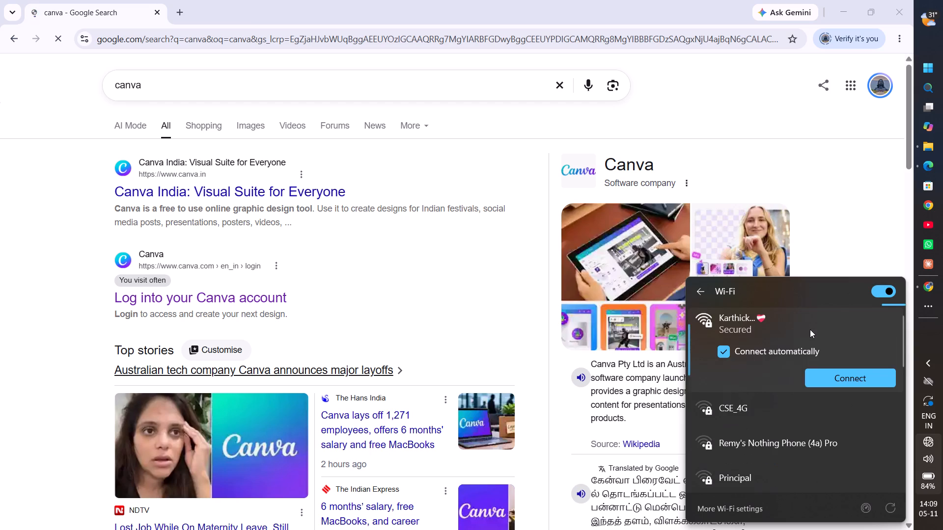
left_click(859, 373)
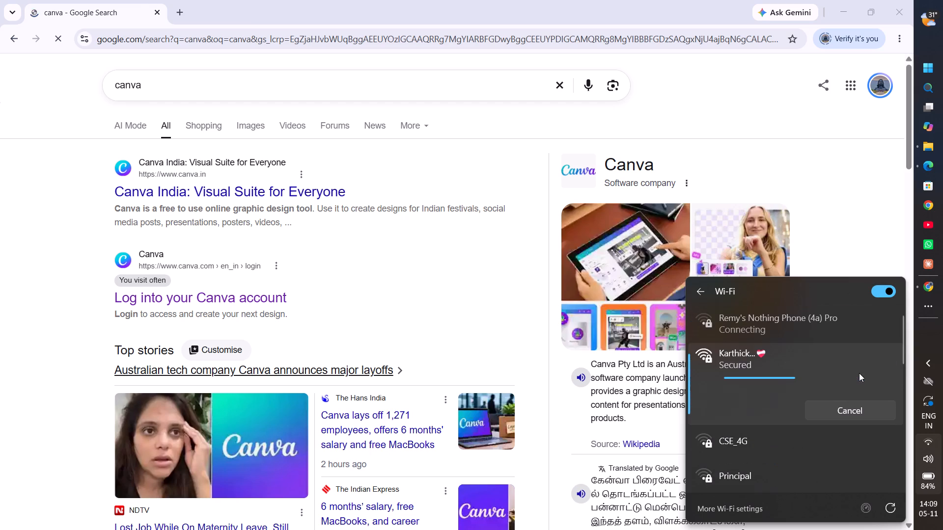
left_click(247, 90)
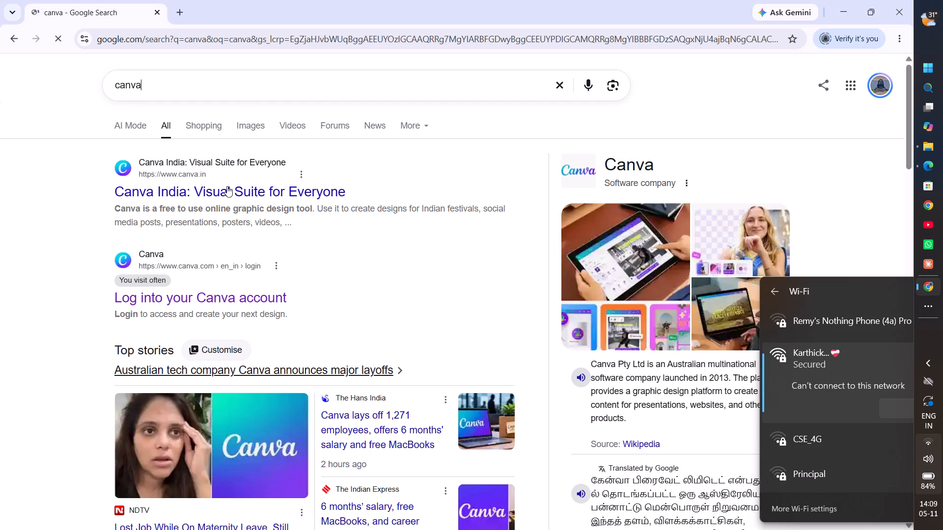
Open the "Canva India: Visual Suite for Everyone" search result and check the Wi-Fi connection while it loads.
left_click(227, 186)
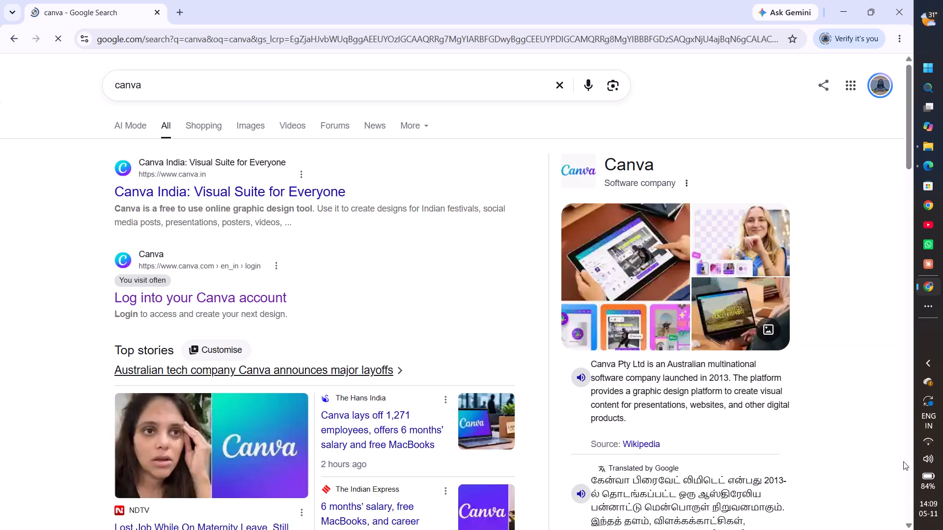
left_click(932, 449)
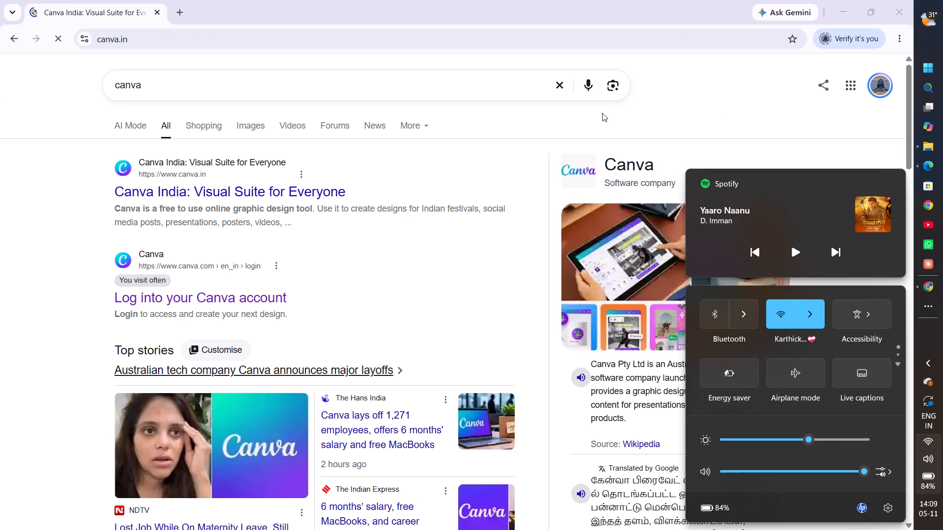
left_click(750, 108)
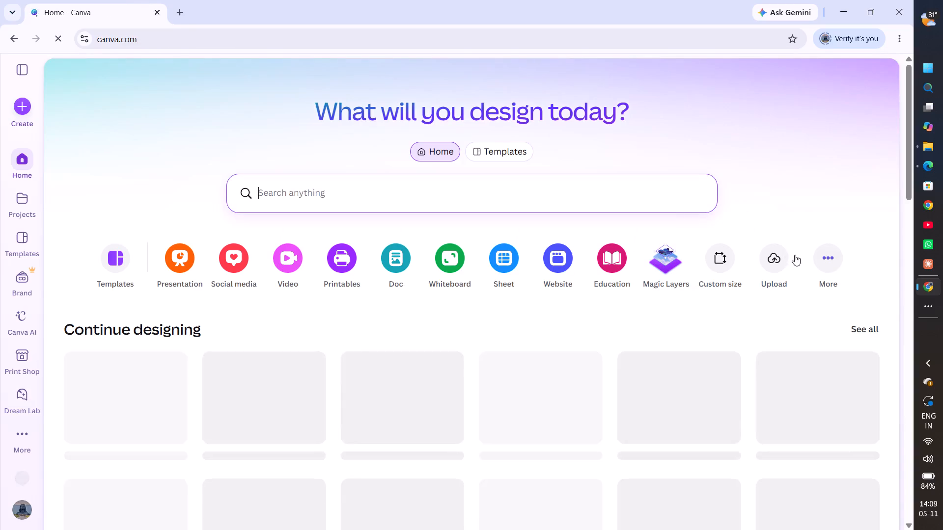
Upload PPT-Karthick.pdf from the Downloads folder to Canva.
left_click(777, 272)
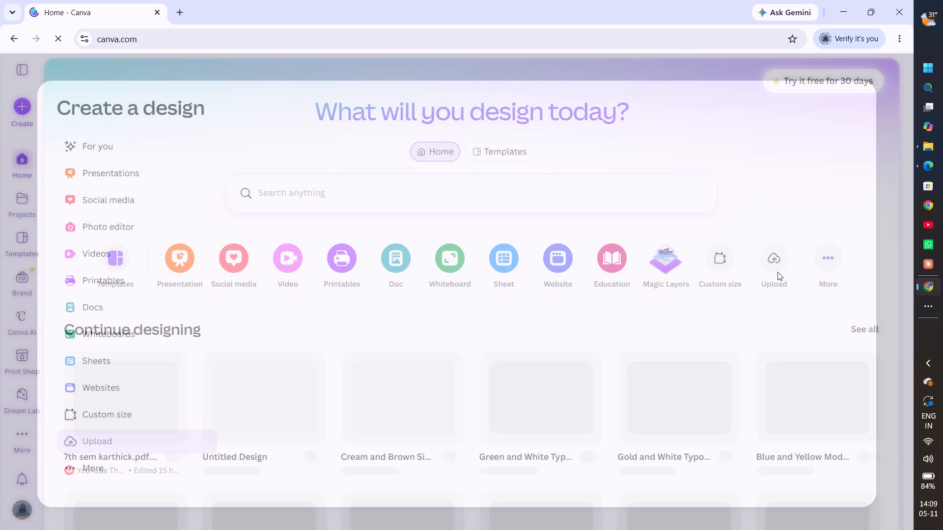
left_click(510, 372)
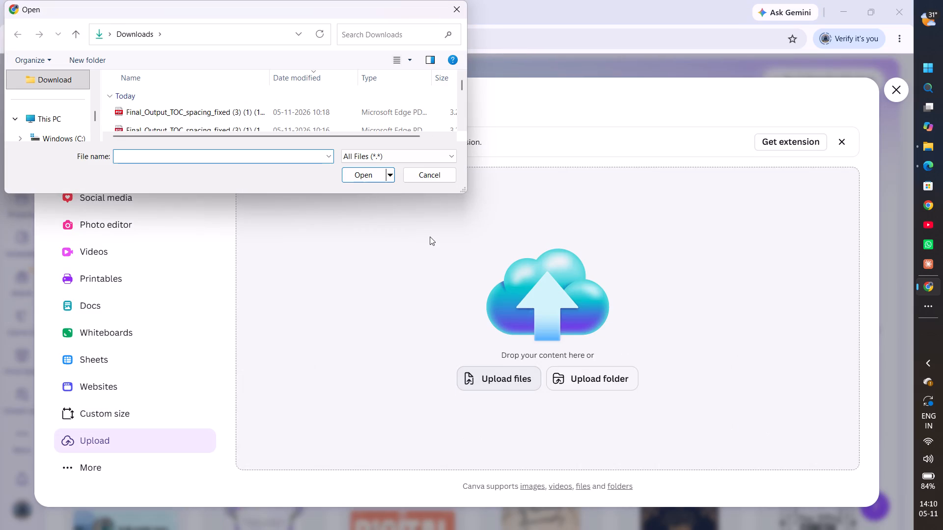
left_click(460, 85)
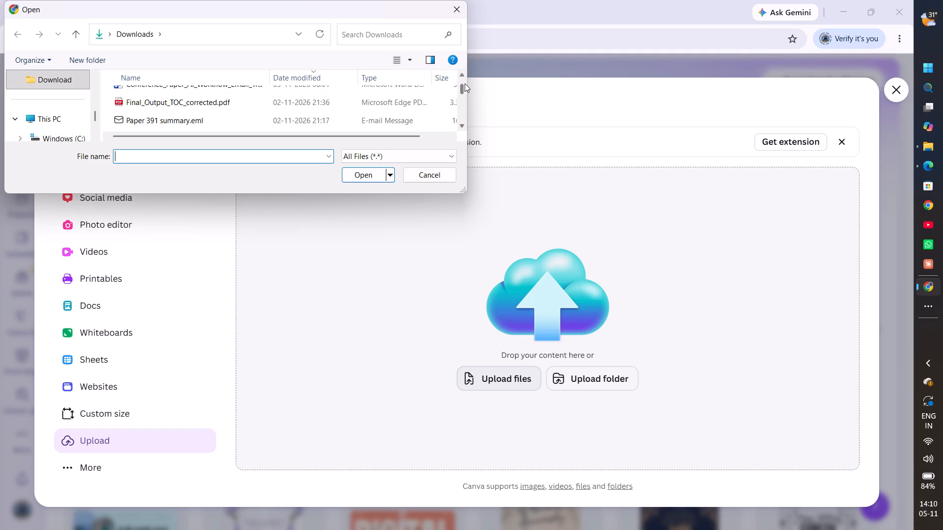
left_click(463, 87)
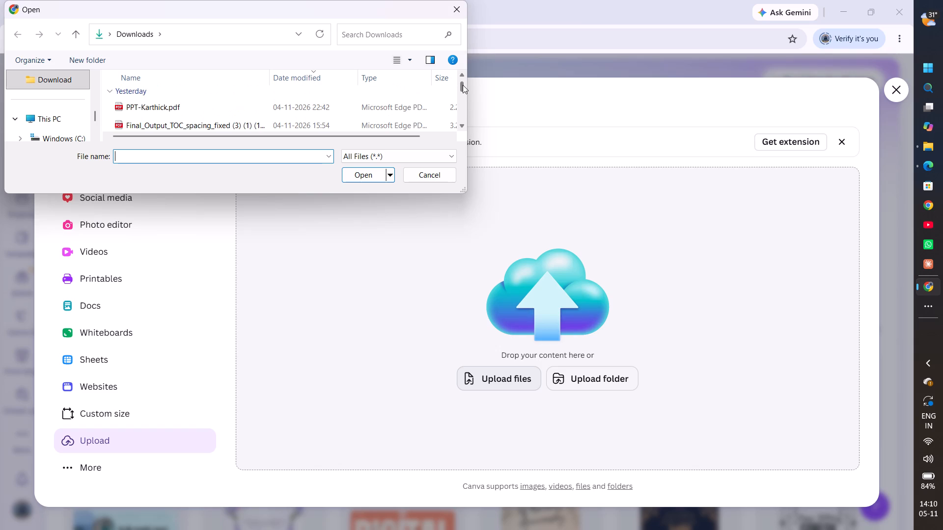
left_click(415, 102)
left_click(371, 172)
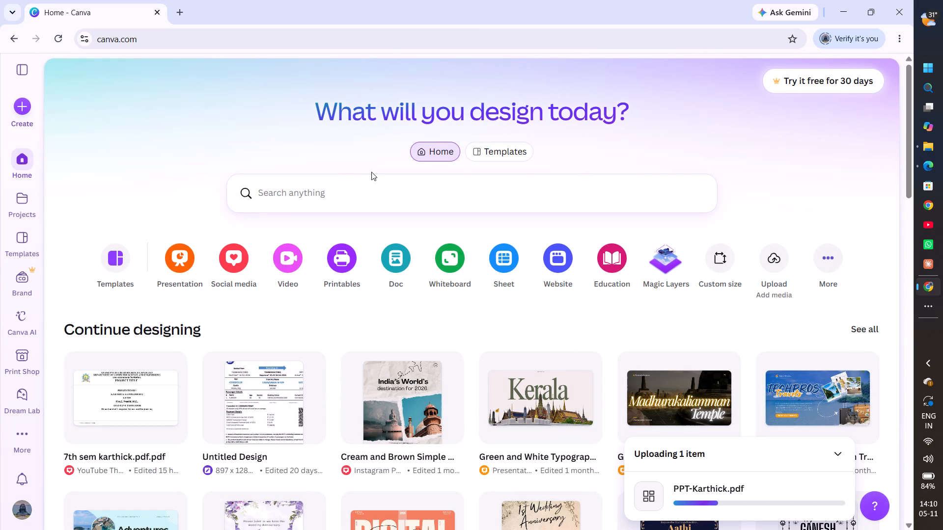
Open the existing "7th sem karthick.pdf.pdf" design for editing.
left_click(135, 394)
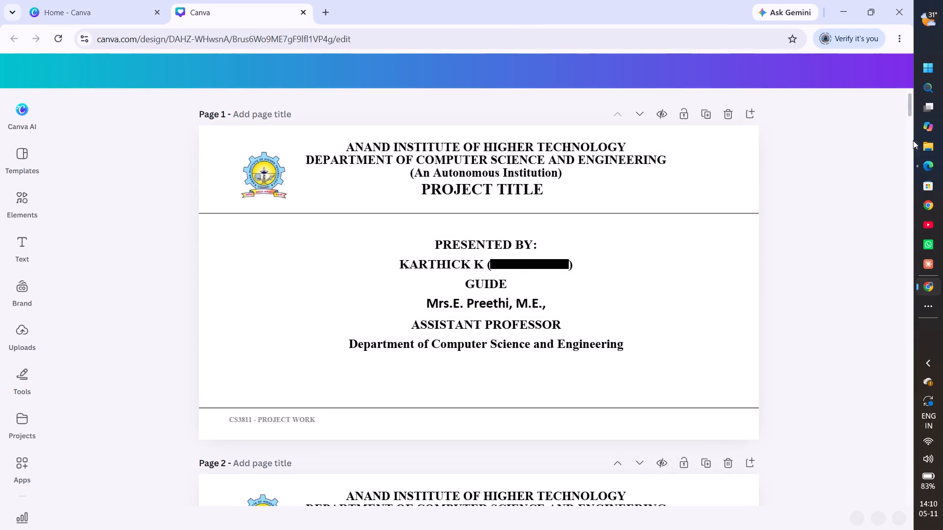
Switch to File Explorer, view the newest Final_Output_TOC_spacing_fixed PDF from Downloads, and close its browser window.
left_click(921, 143)
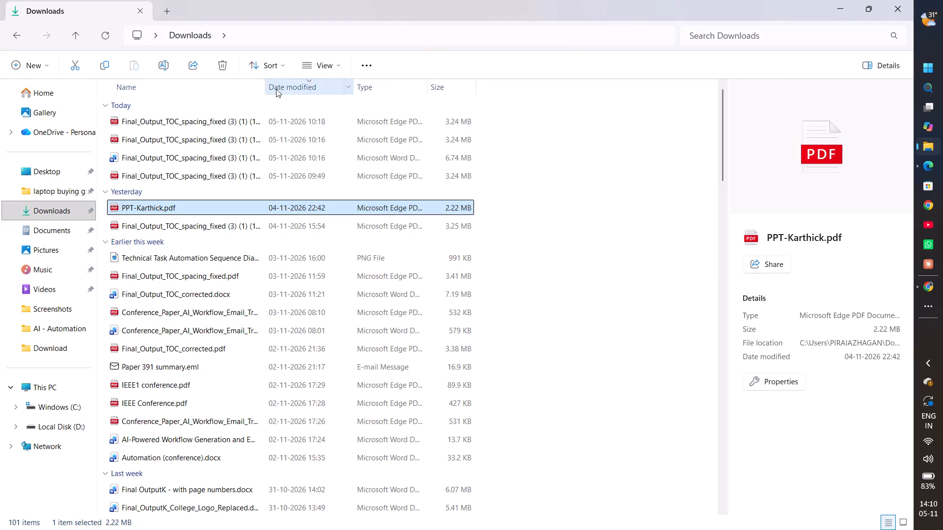
double_click(287, 123)
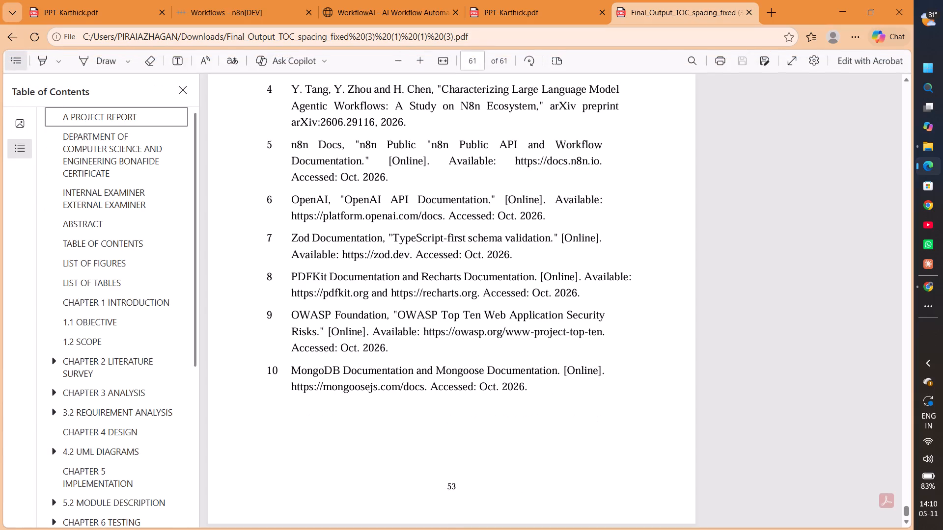
scroll(344, 175, "up", 9)
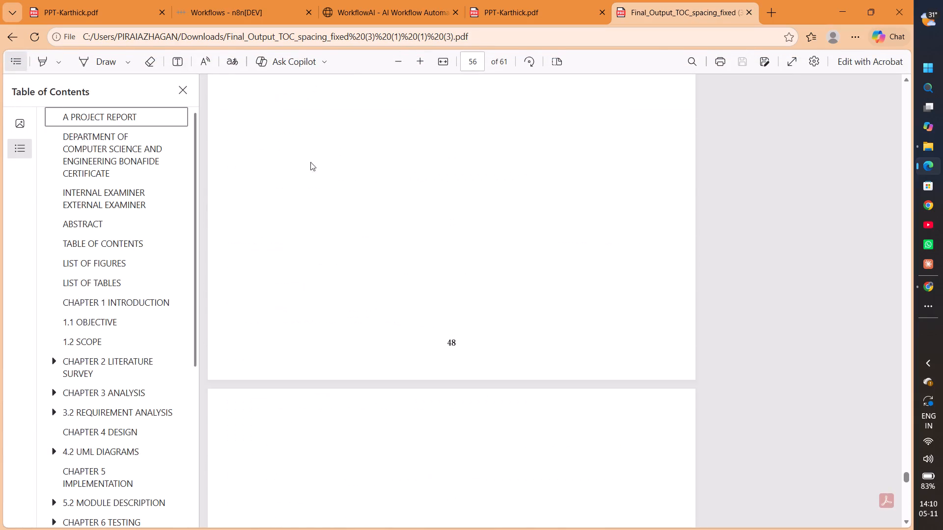
left_click(906, 7)
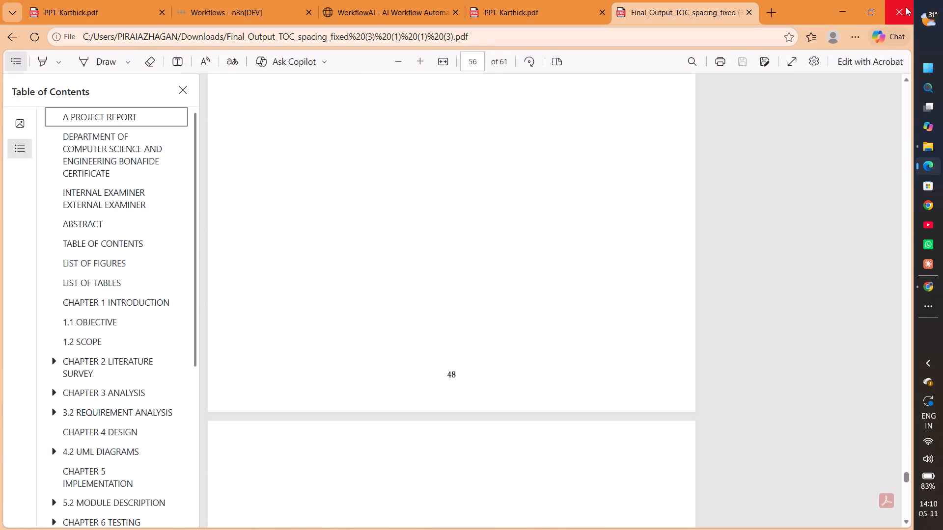
left_click(892, 14)
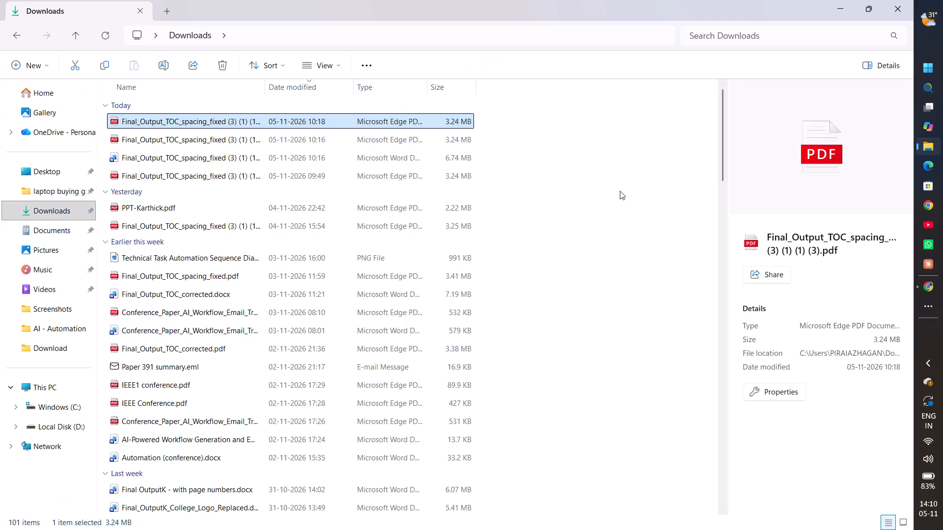
Open today's Final_Output_TOC_spacing_fixed Word report from Downloads and copy its full project title from the cover page.
triple_click(383, 162)
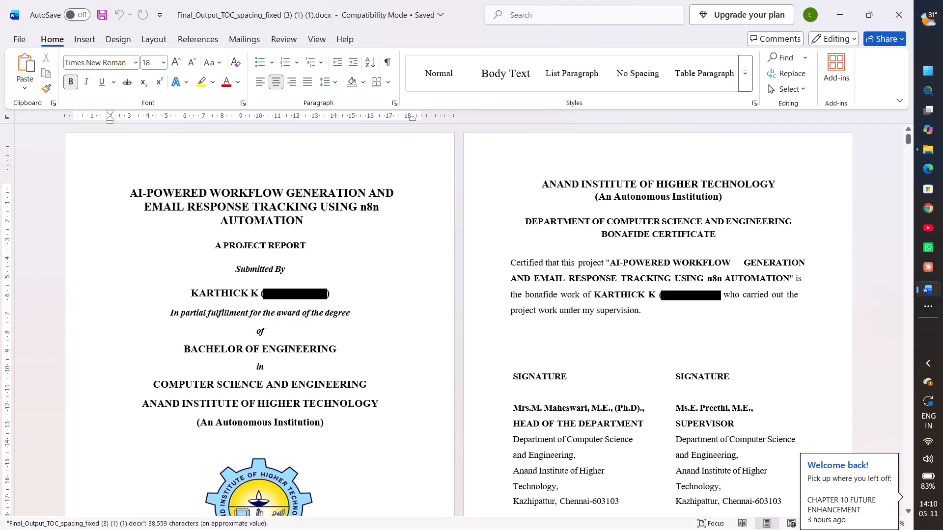
left_click_drag(126, 185, 265, 202)
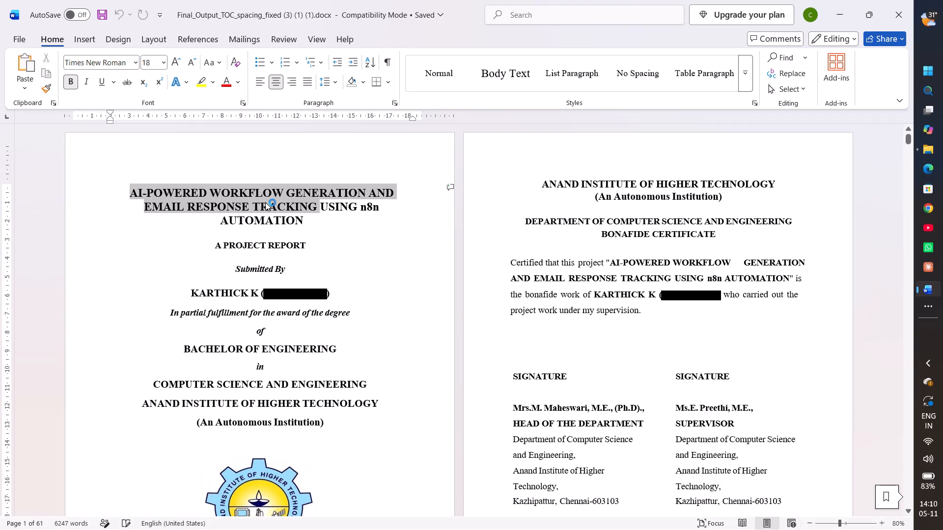
left_click_drag(265, 202, 321, 221)
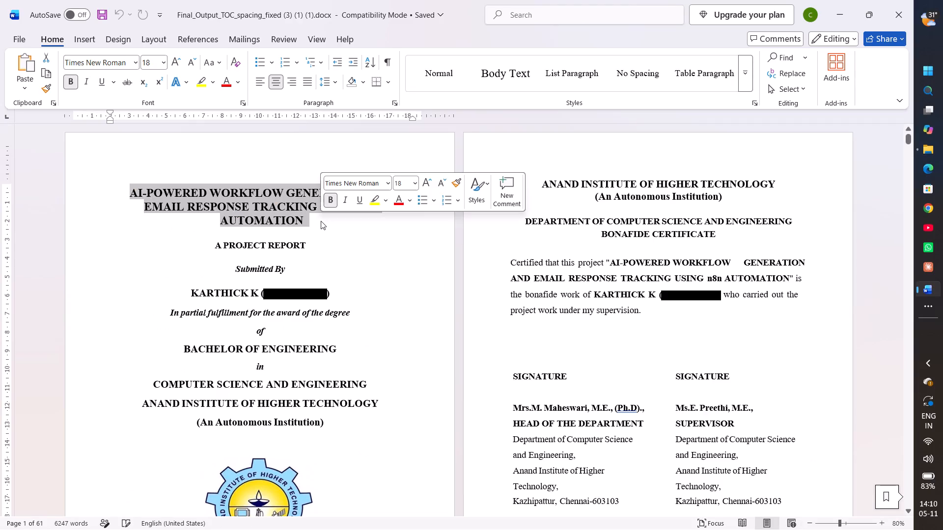
key("ctrl+c")
Switch back to the Canva design, add a text box on page 1, and place it just above "PRESENTED BY:".
key("alt+Tab")
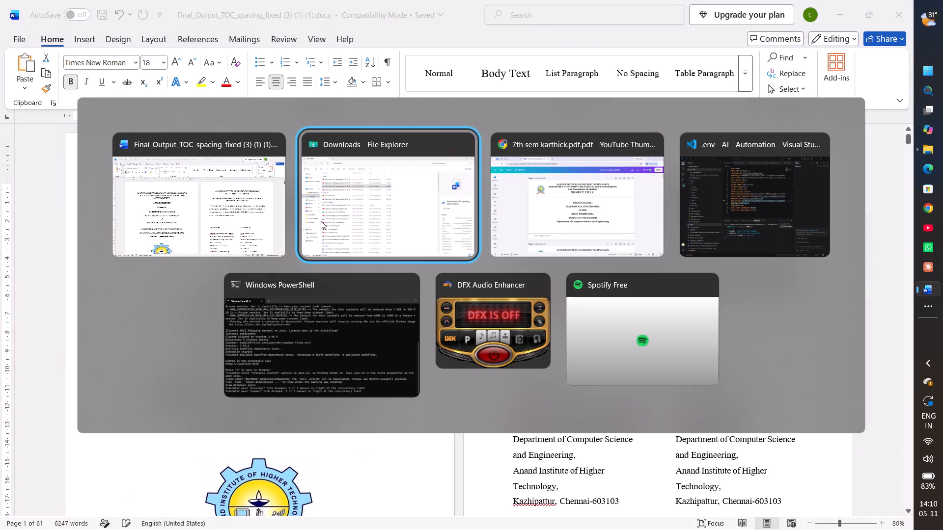
key("alt+Tab")
left_click(407, 232)
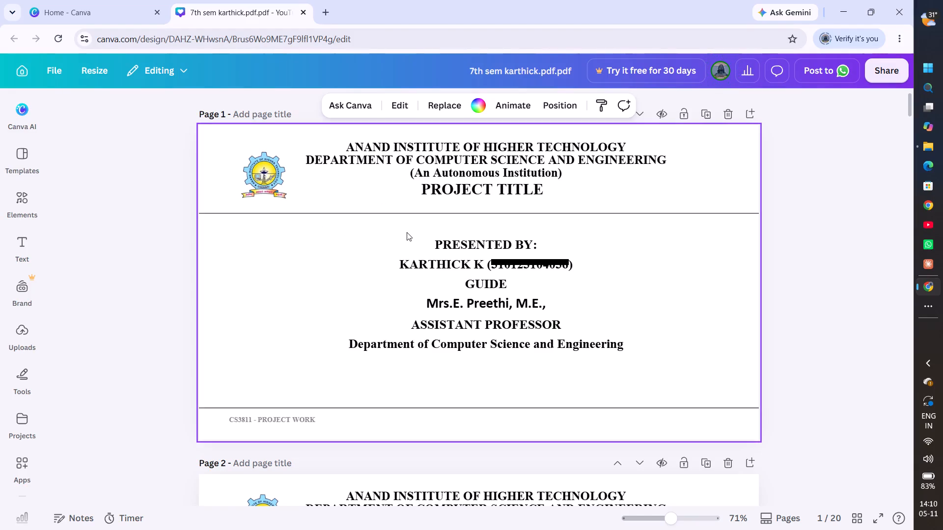
left_click(25, 237)
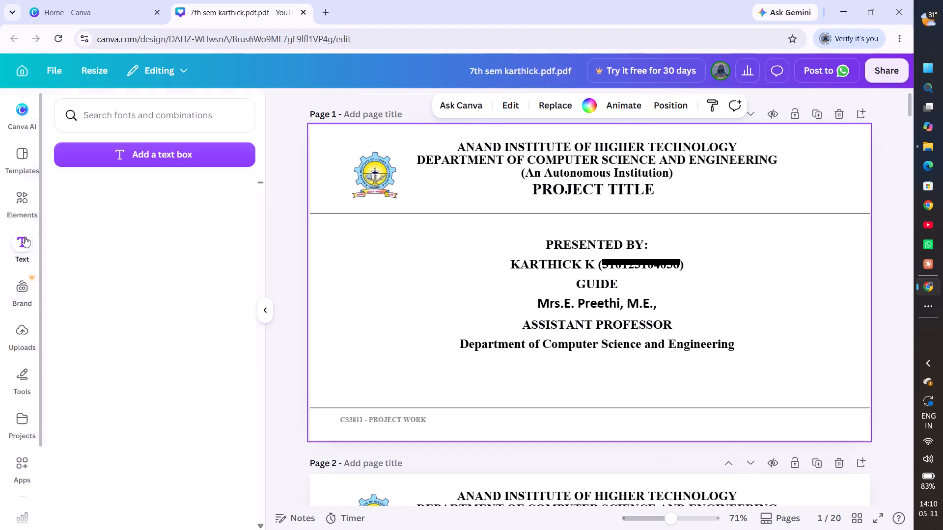
left_click(139, 158)
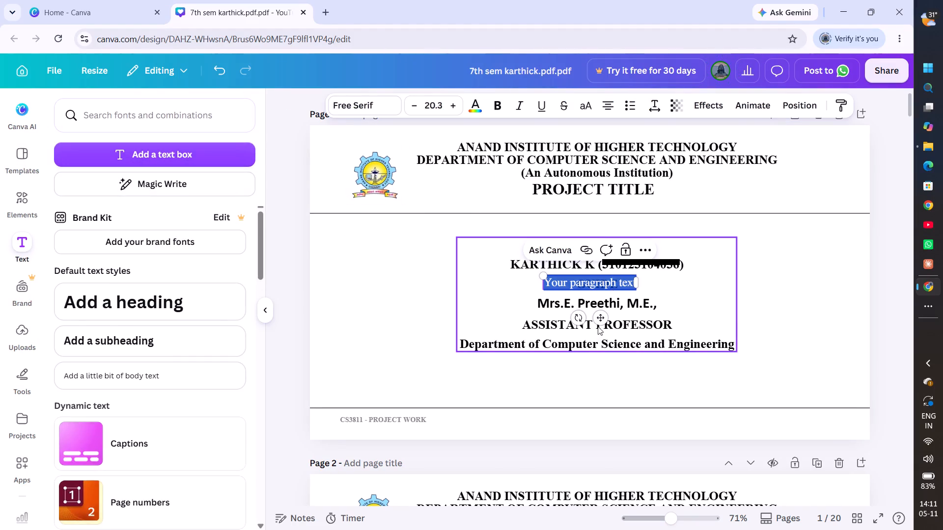
left_click_drag(600, 321, 593, 270)
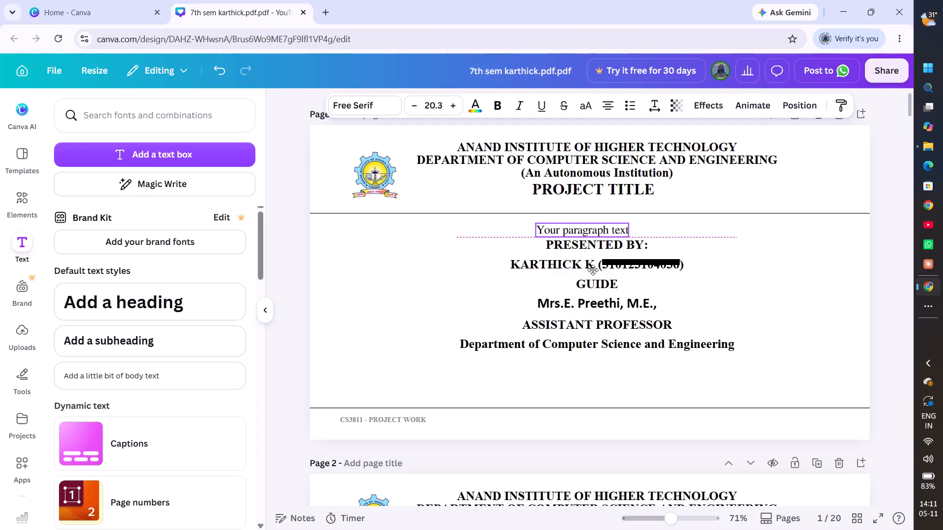
left_click_drag(593, 270, 593, 264)
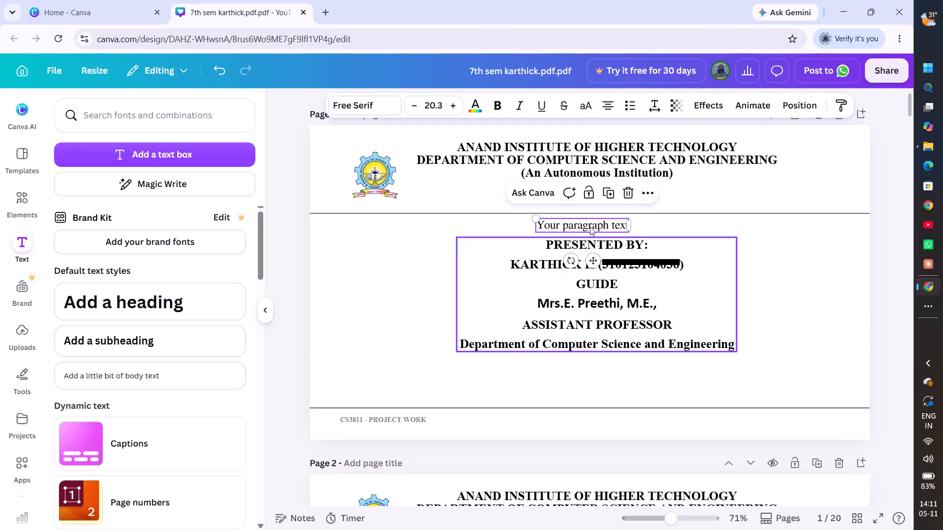
Replace the placeholder text with the copied project title and widen the text box to the page's edge to fit one line.
double_click(583, 221)
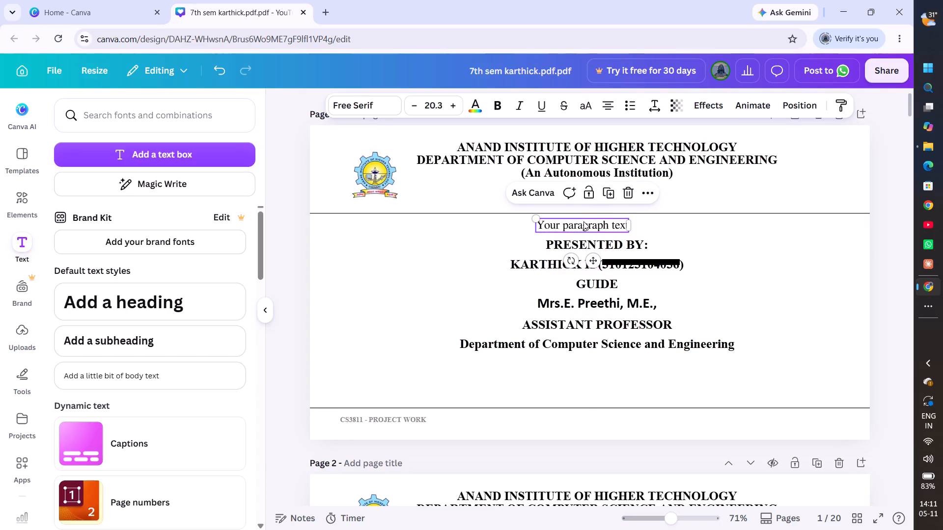
key("ctrl+v")
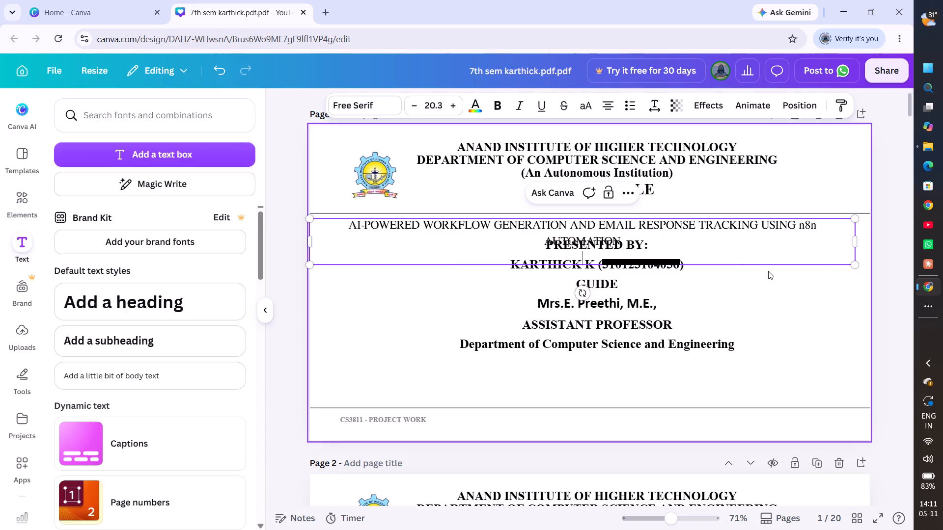
left_click_drag(857, 242, 871, 240)
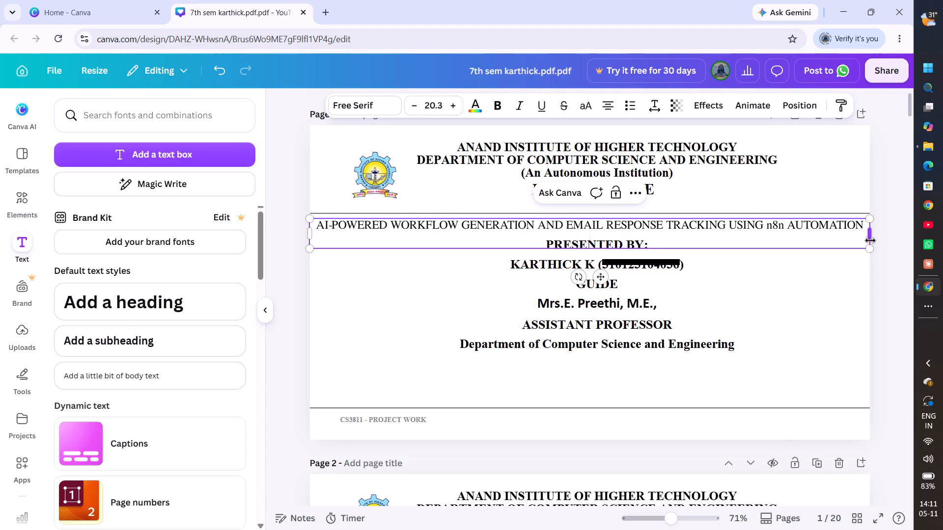
Format the whole project title in Times New Roman at font size 16.3.
left_click(848, 239)
key("ctrl+a")
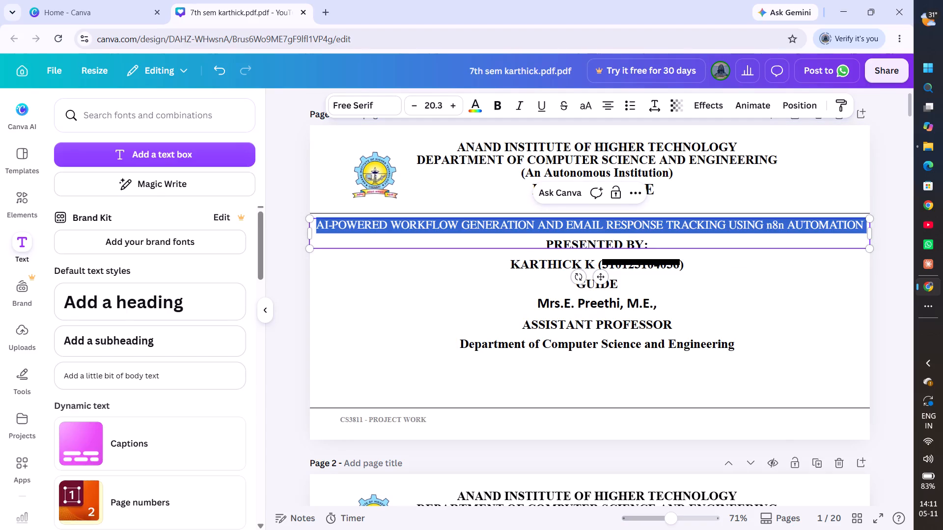
left_click(374, 106)
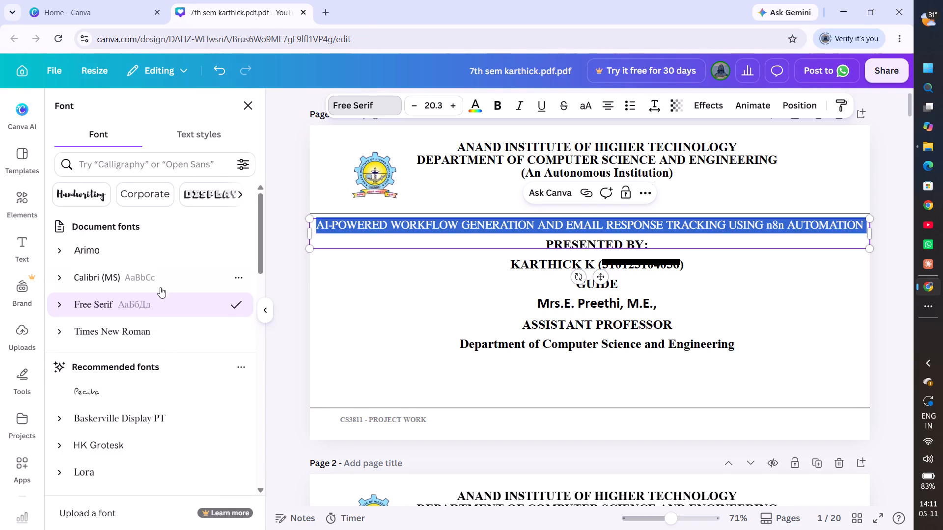
left_click(149, 330)
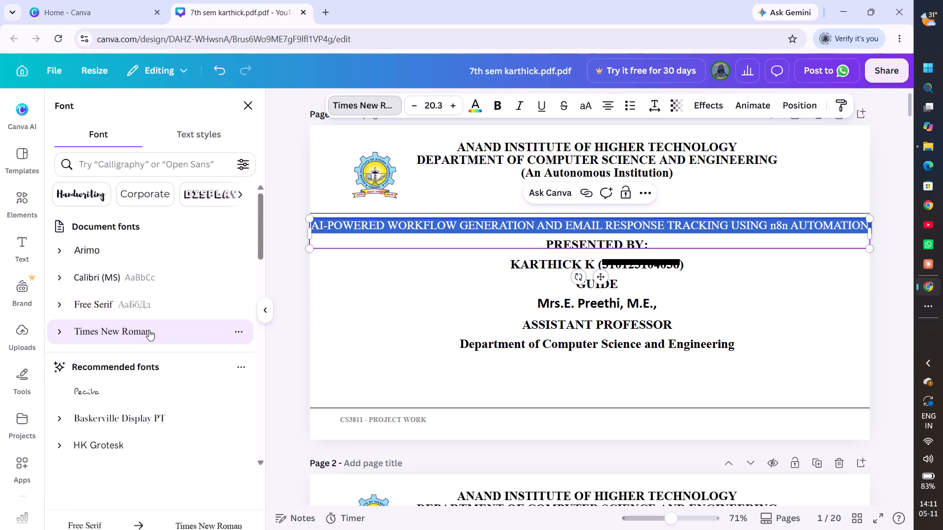
triple_click(412, 110)
double_click(412, 110)
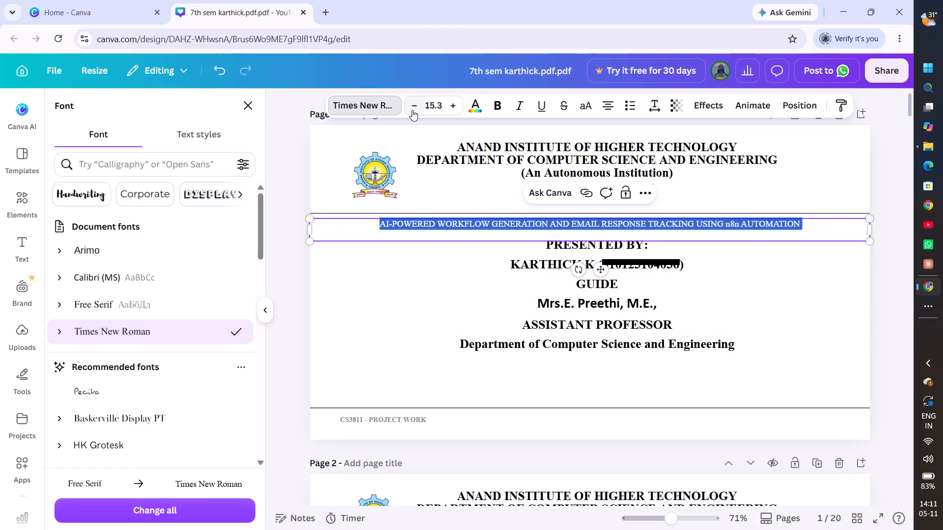
left_click(449, 107)
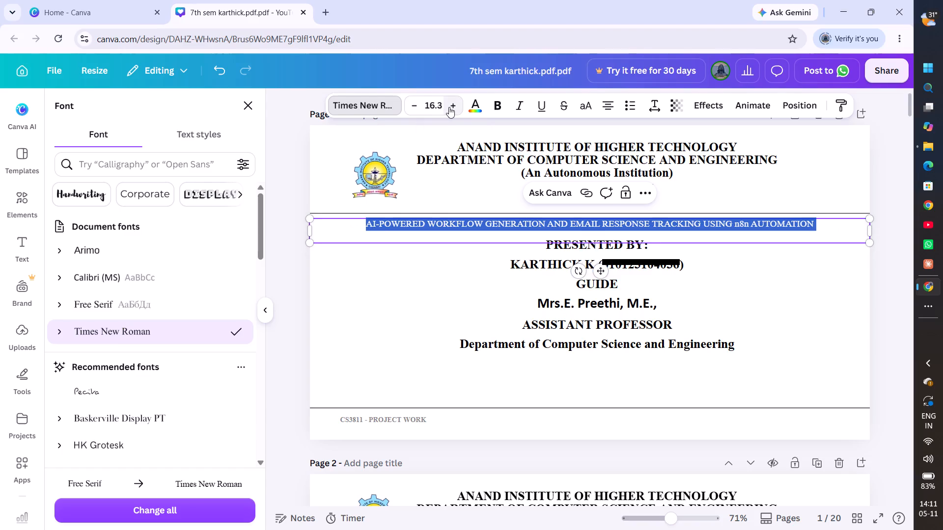
Increase the project title's font size to 17.3.
left_click(449, 107)
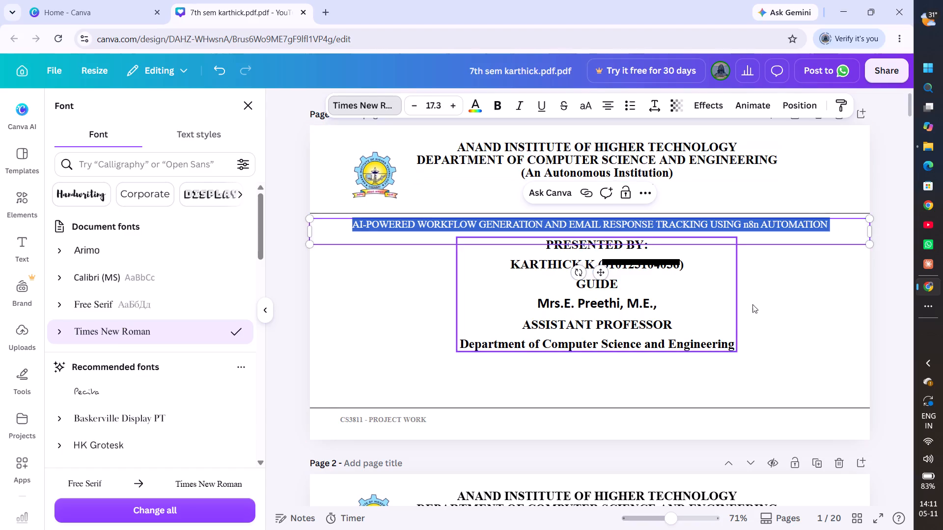
left_click(766, 327)
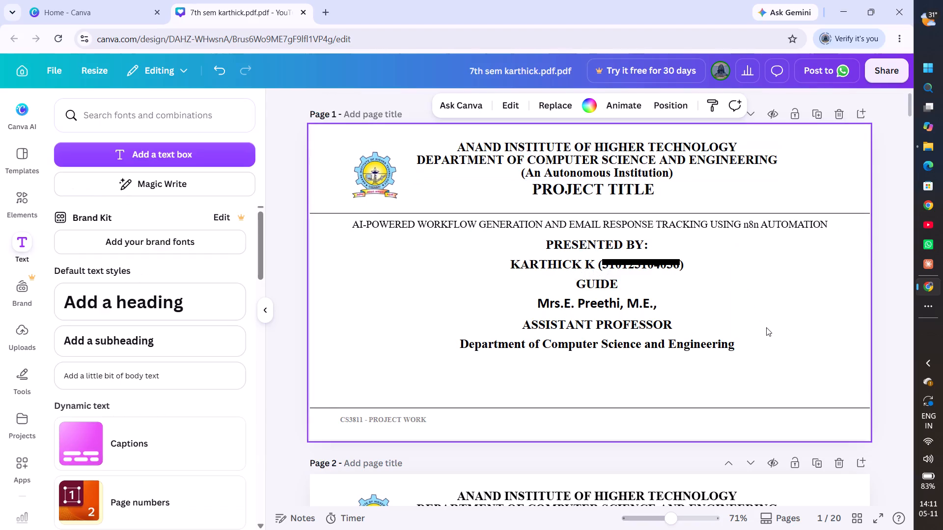
Make the entire project title line above "PRESENTED BY:" bold and deselect it.
key("ctrl+a")
triple_click(729, 229)
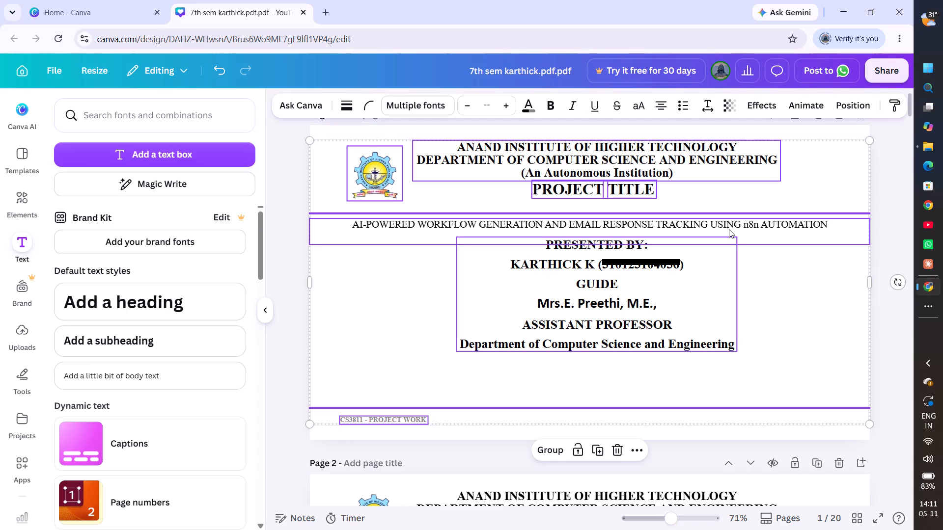
double_click(766, 231)
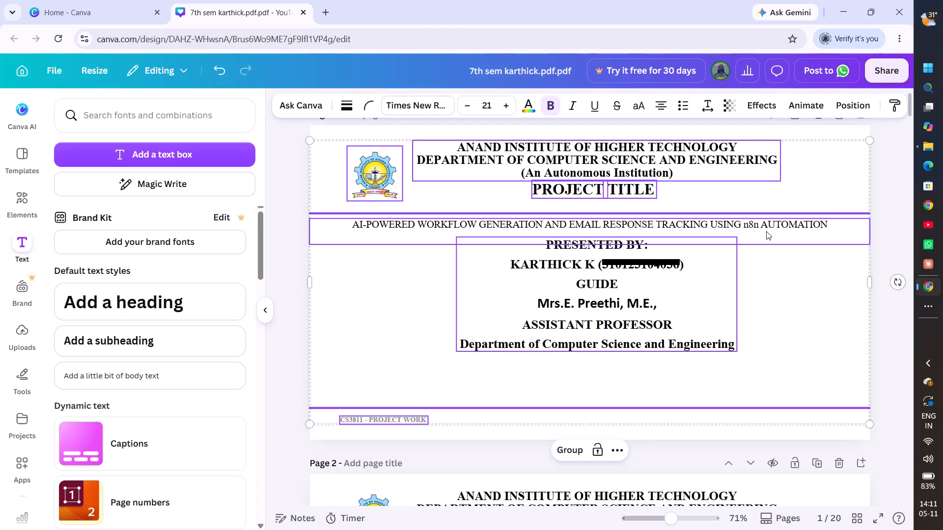
left_click(766, 231)
left_click(763, 278)
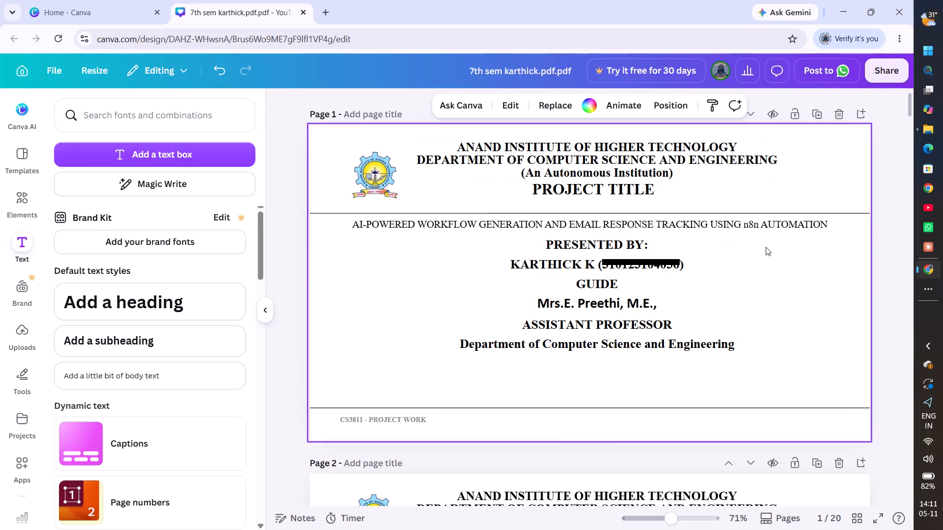
left_click(767, 232)
left_click(767, 232)
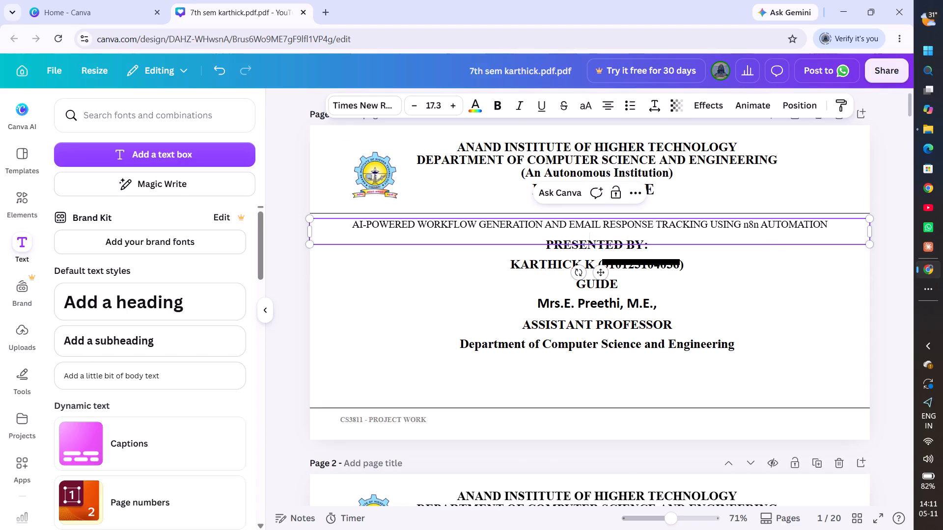
left_click(767, 226)
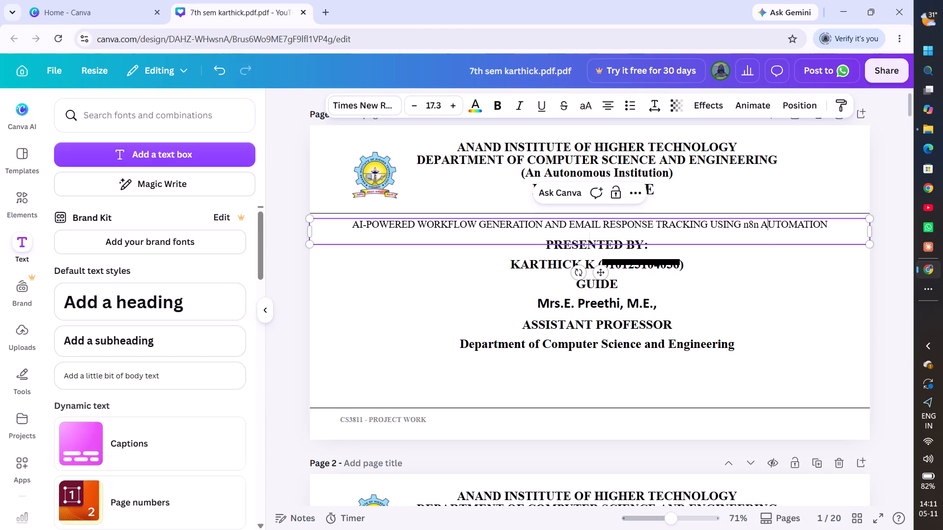
key("ctrl+b")
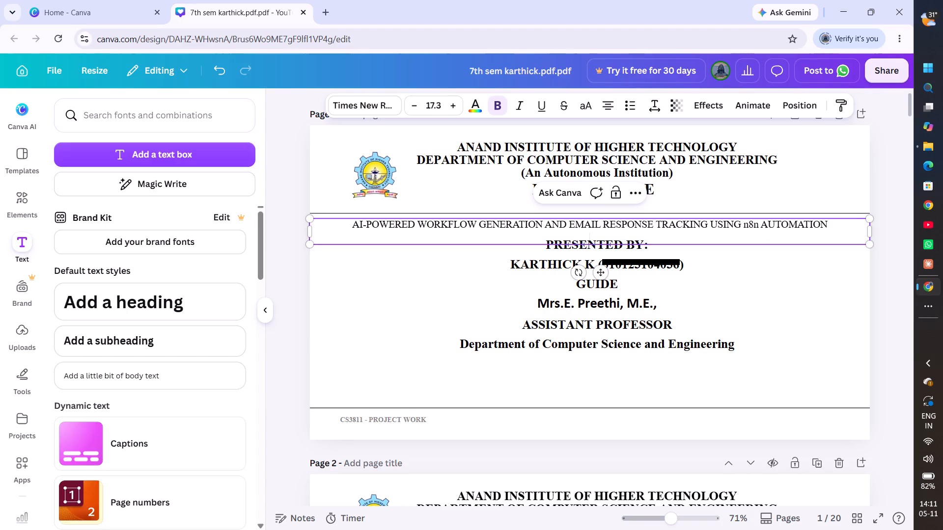
key("ctrl+a")
key("ctrl+b")
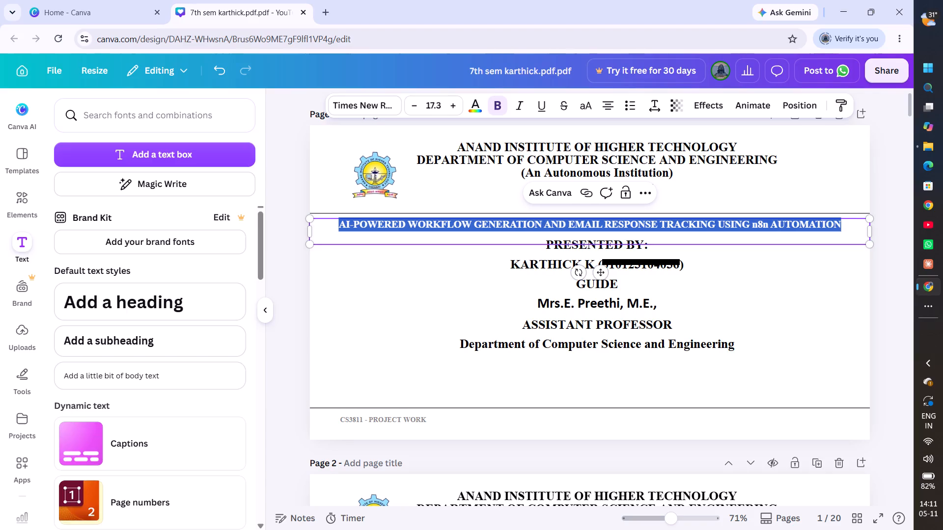
left_click(812, 298)
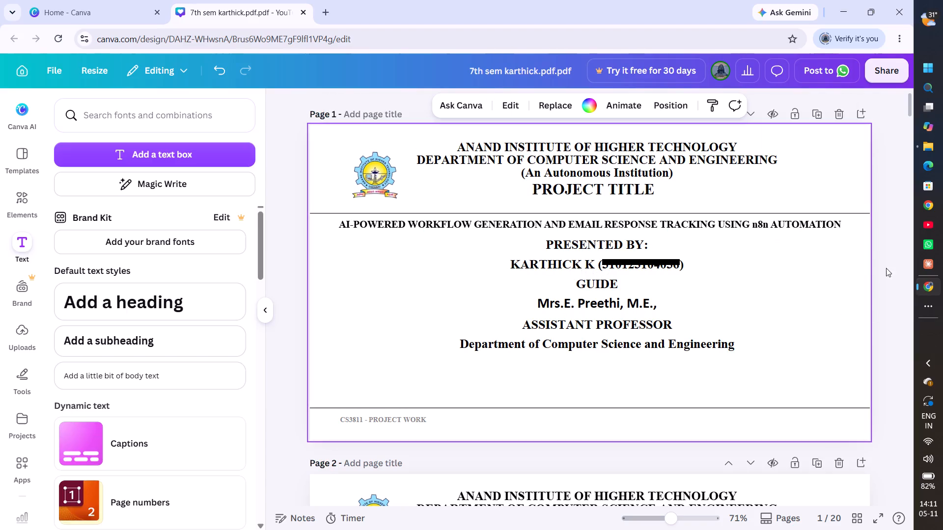
left_click(897, 272)
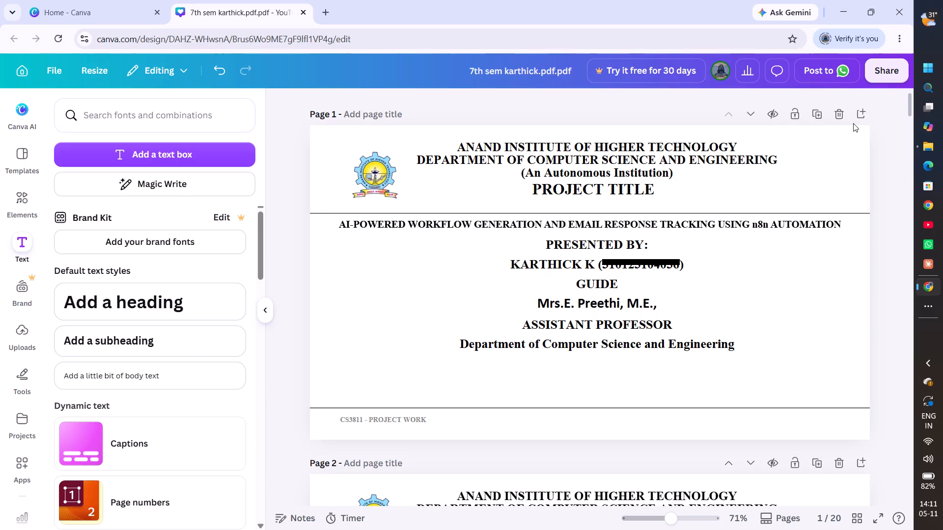
Download all pages of the design as a PDF with the Digital preset.
left_click(886, 68)
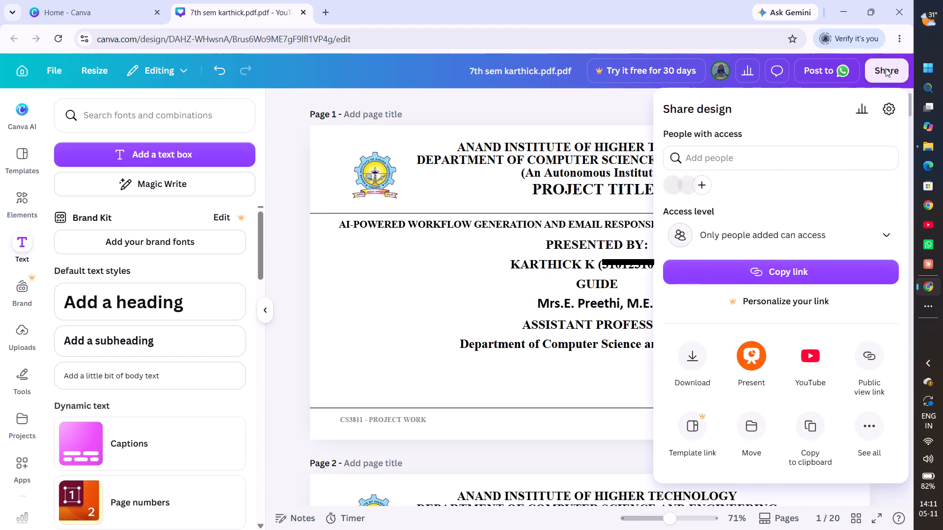
left_click(693, 368)
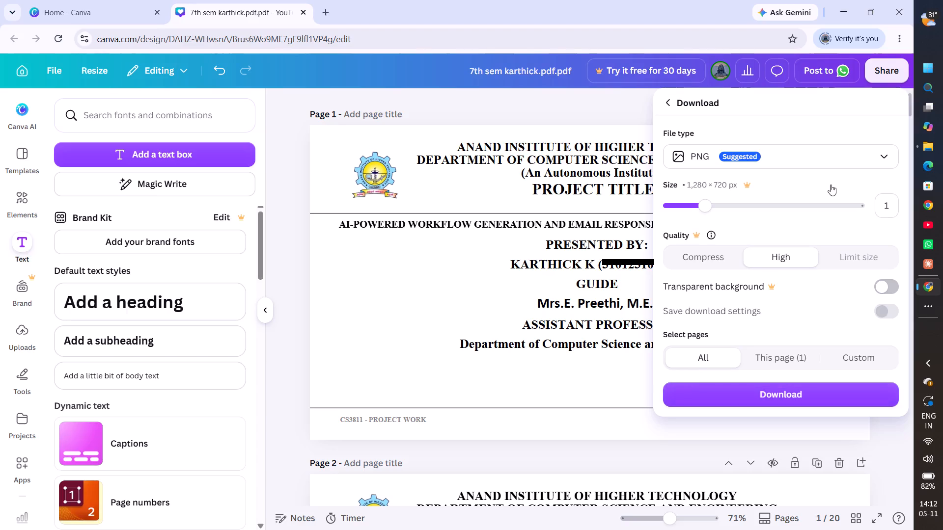
left_click(833, 164)
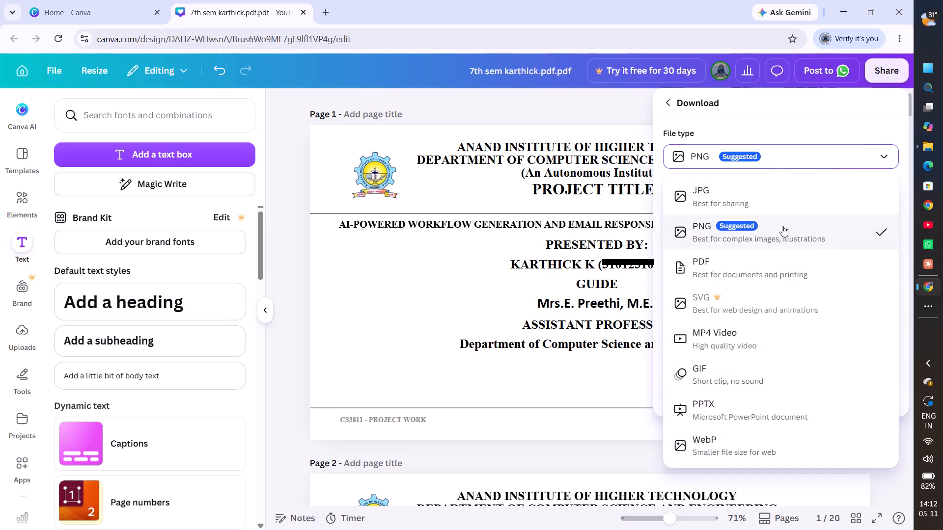
left_click(770, 261)
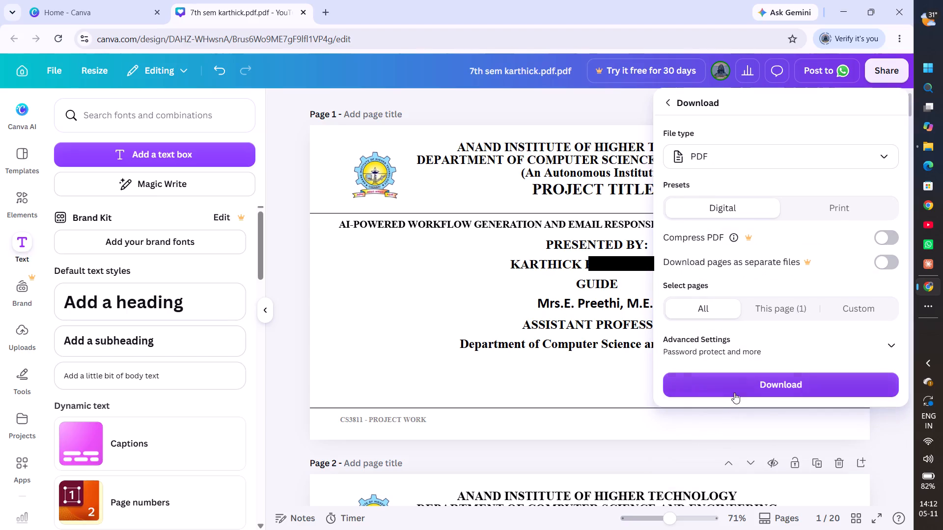
left_click(735, 390)
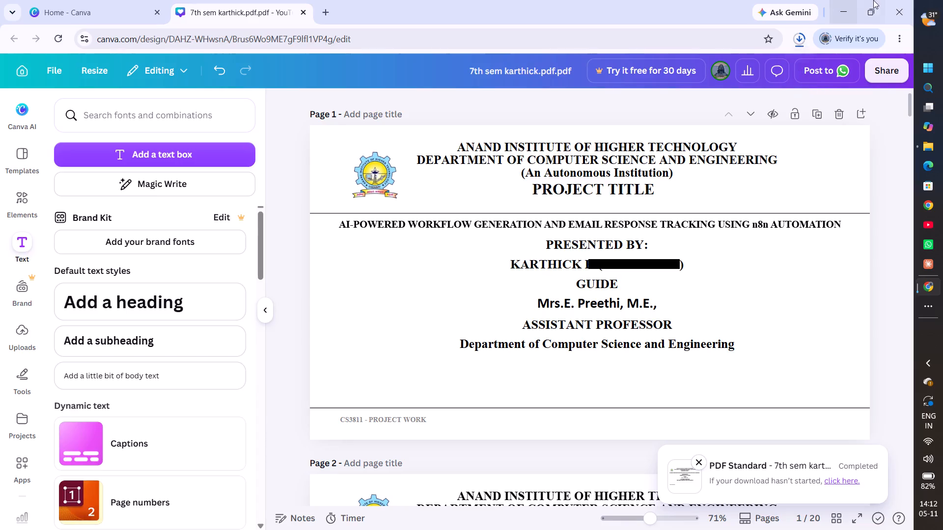
Locate the newly downloaded presentation PDF in the Downloads folder and open it in Microsoft Edge.
left_click(794, 39)
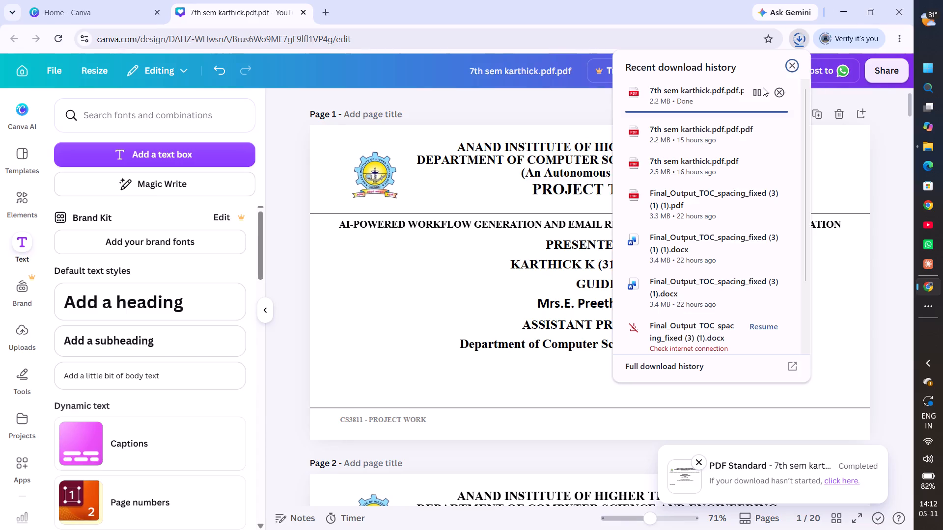
left_click(754, 94)
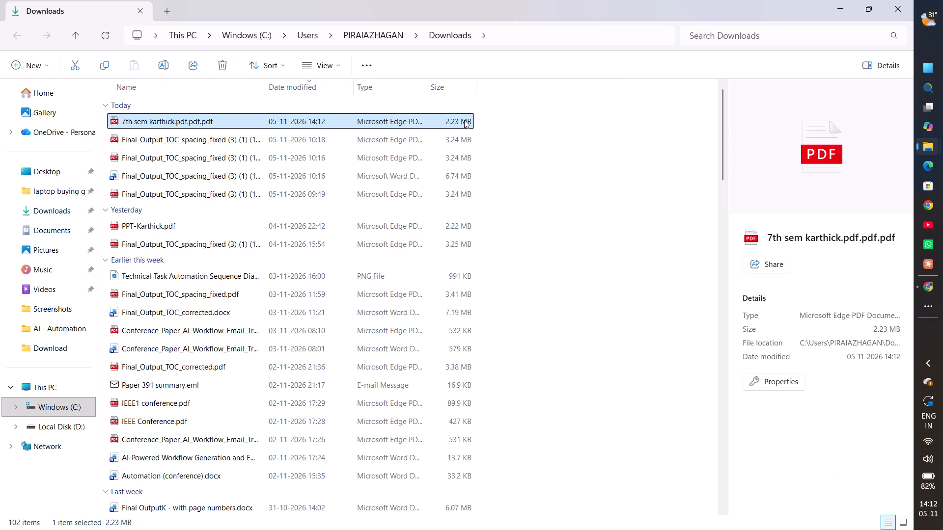
double_click(459, 120)
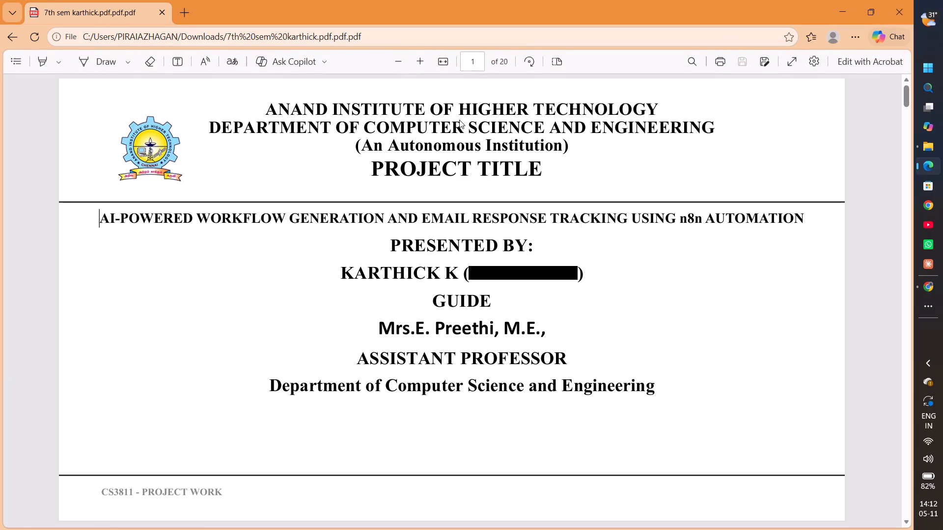
Examine the title slide of the exported PDF and fit the whole page in the view.
key("Right")
key("Right")
key("Right")
key("Right")
key("Right")
key("Right")
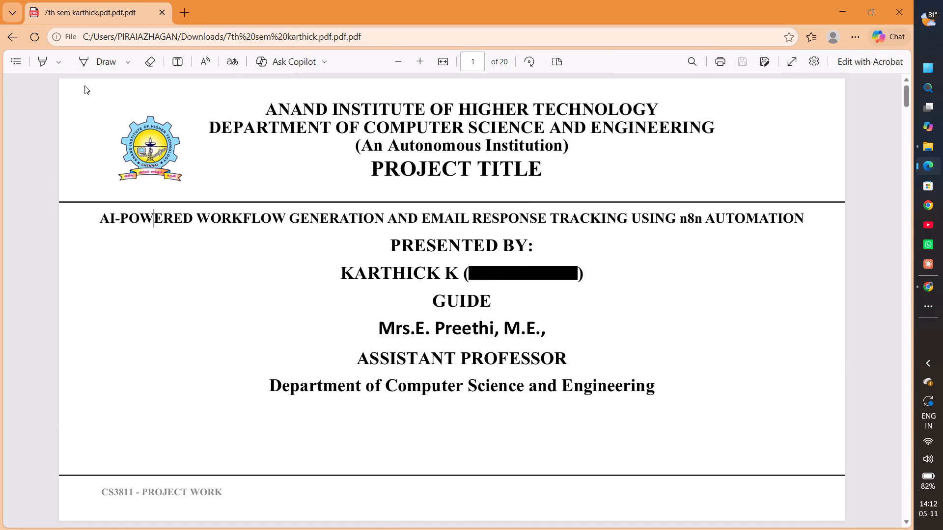
left_click(16, 60)
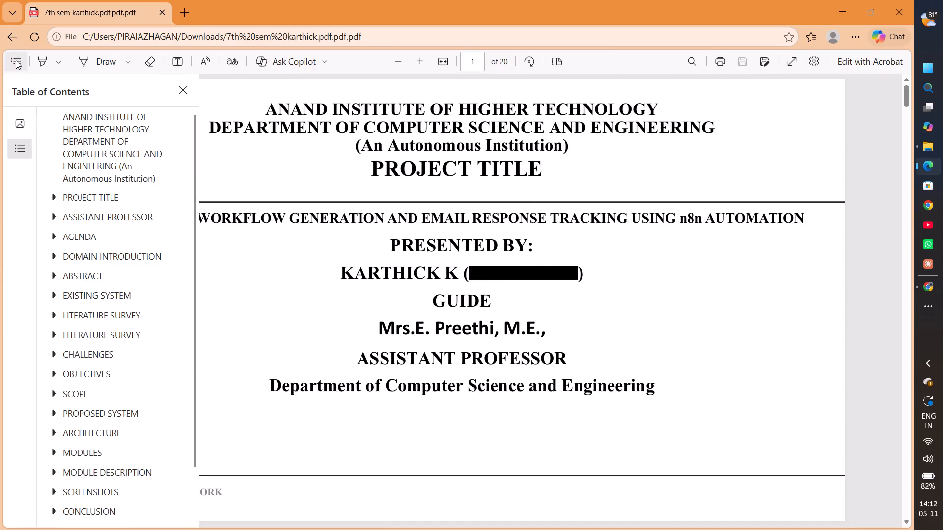
left_click(16, 60)
left_click(211, 100)
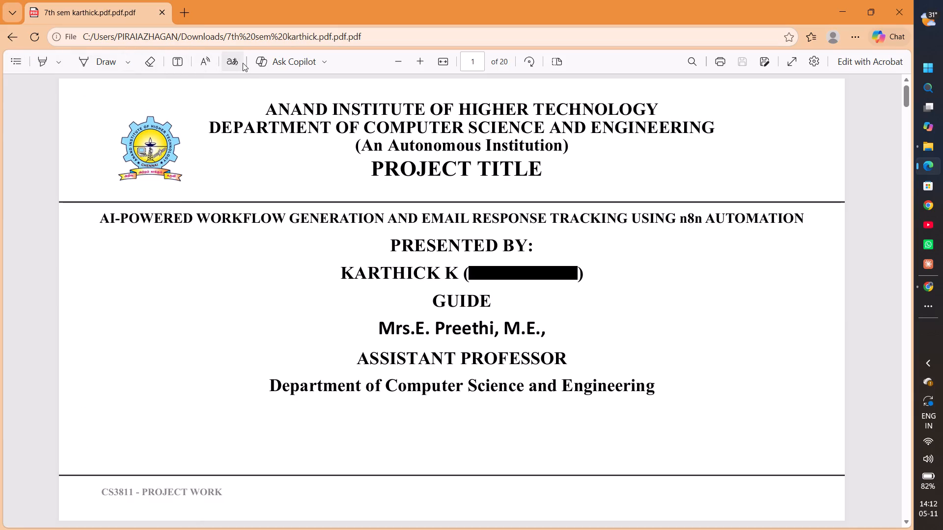
left_click(443, 61)
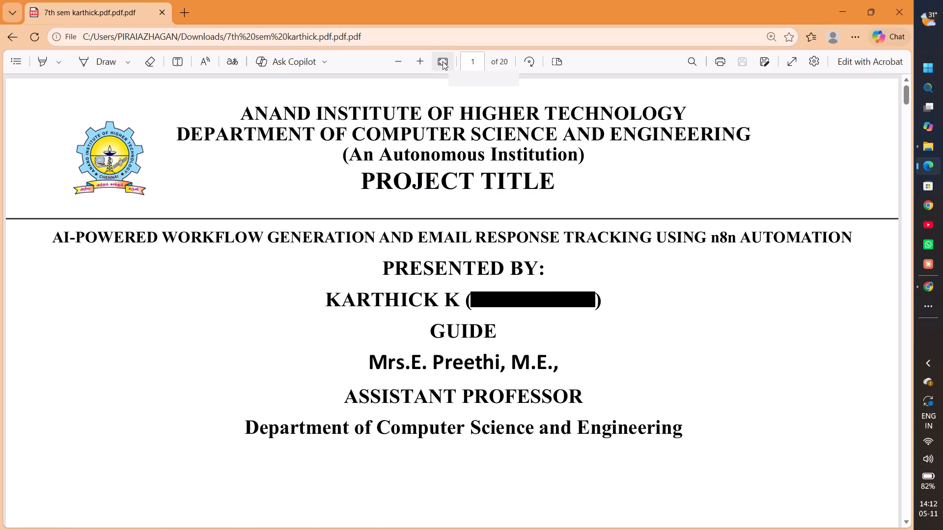
key("Right")
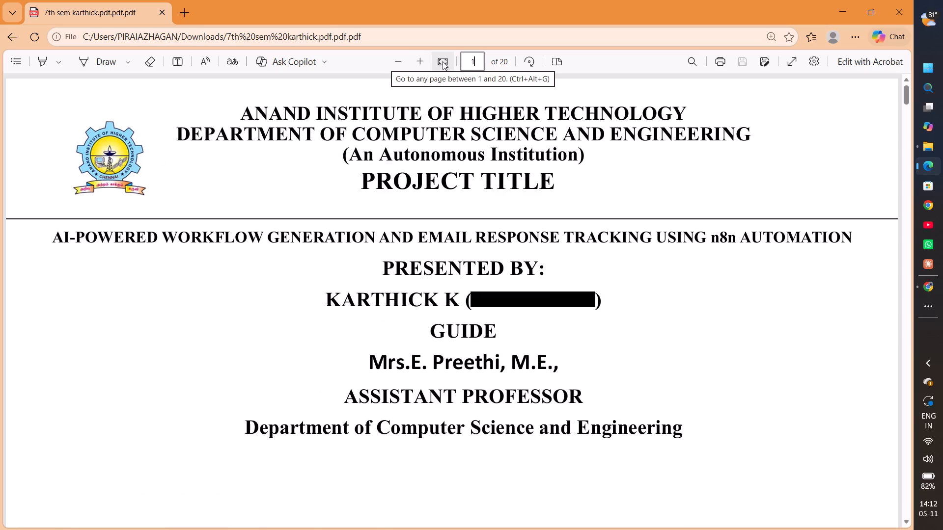
left_click(498, 171)
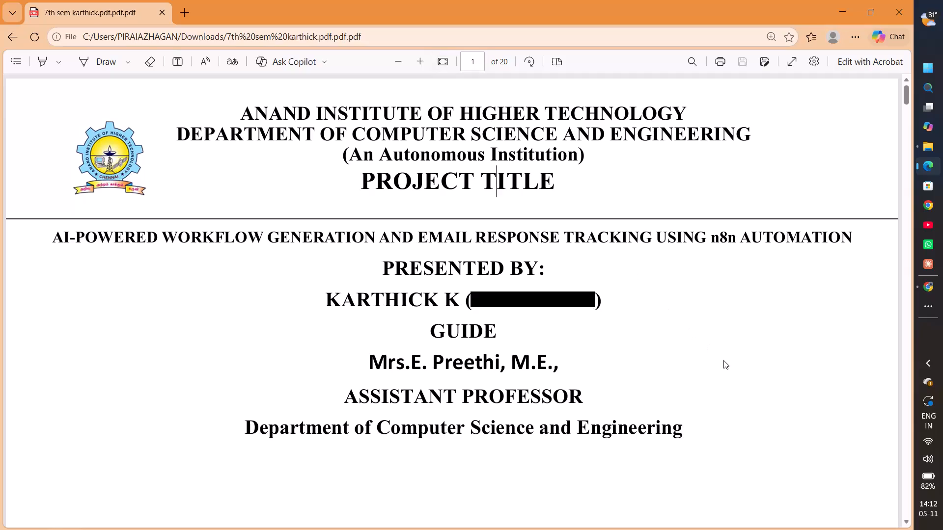
left_click(723, 360)
key("Right")
key("Down")
key("Down")
key("Down")
key("Down")
left_click(447, 64)
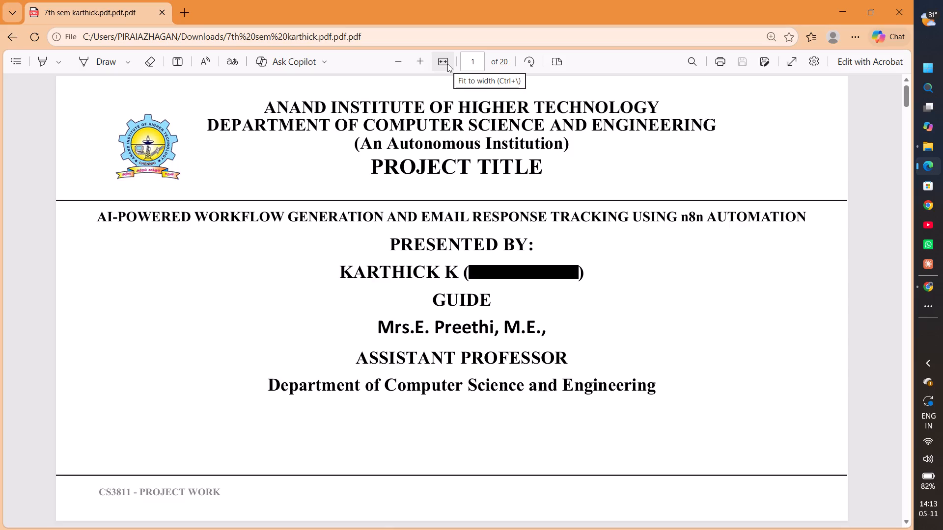
Review the title, Agenda, Domain Introduction and Abstract slides of the exported PDF, checking their text and layout.
scroll(512, 252, "down", 2)
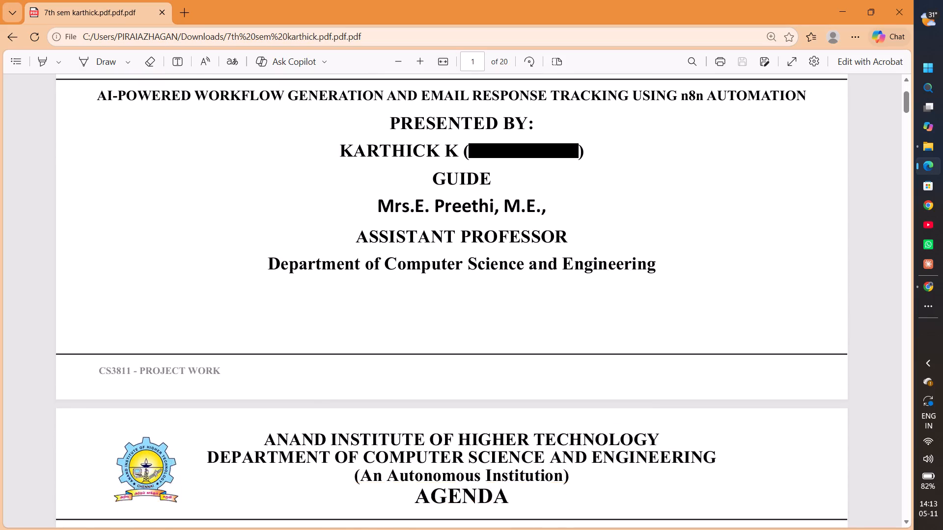
scroll(512, 252, "down", 6)
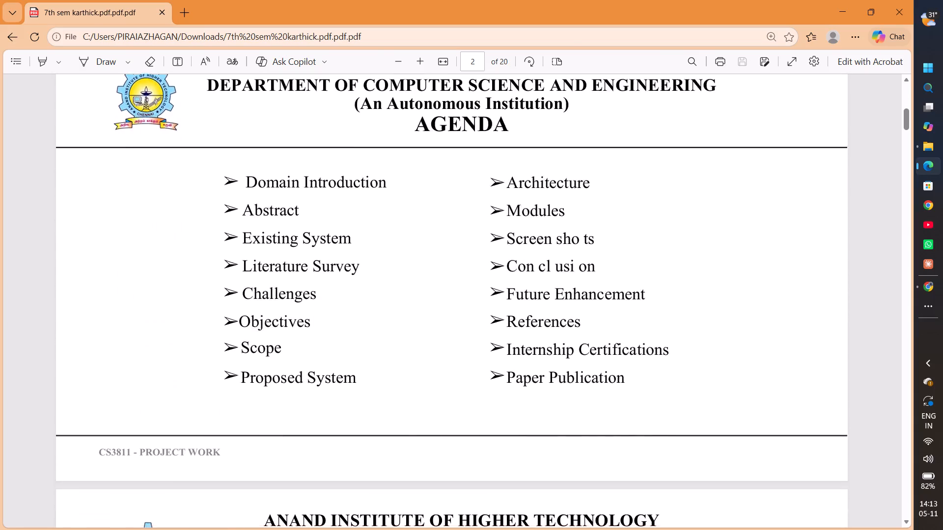
scroll(512, 252, "down", 1)
scroll(512, 252, "up", 5)
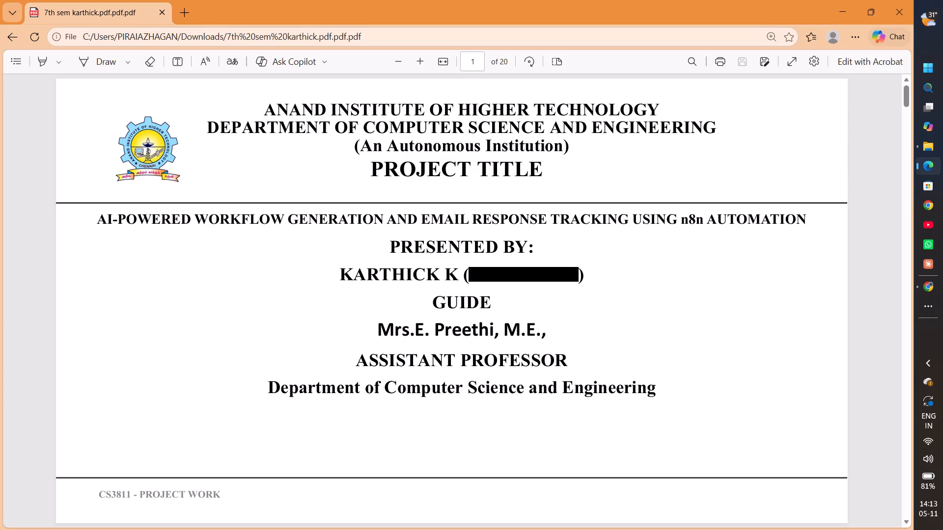
scroll(512, 252, "down", 5)
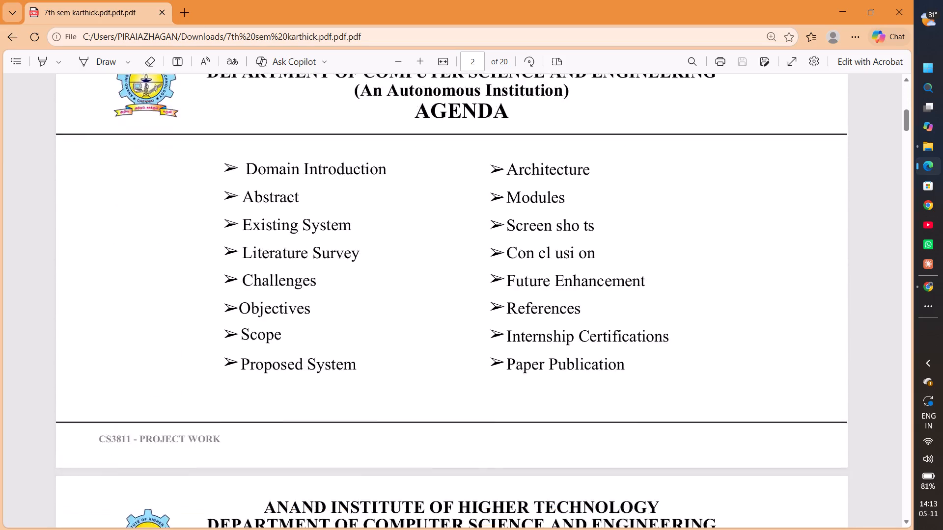
scroll(512, 252, "down", 4)
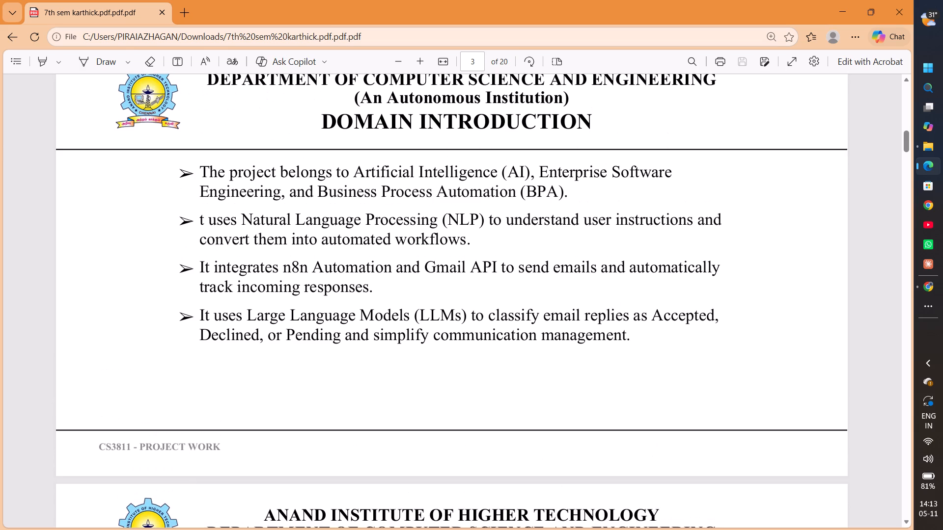
scroll(512, 252, "down", 2)
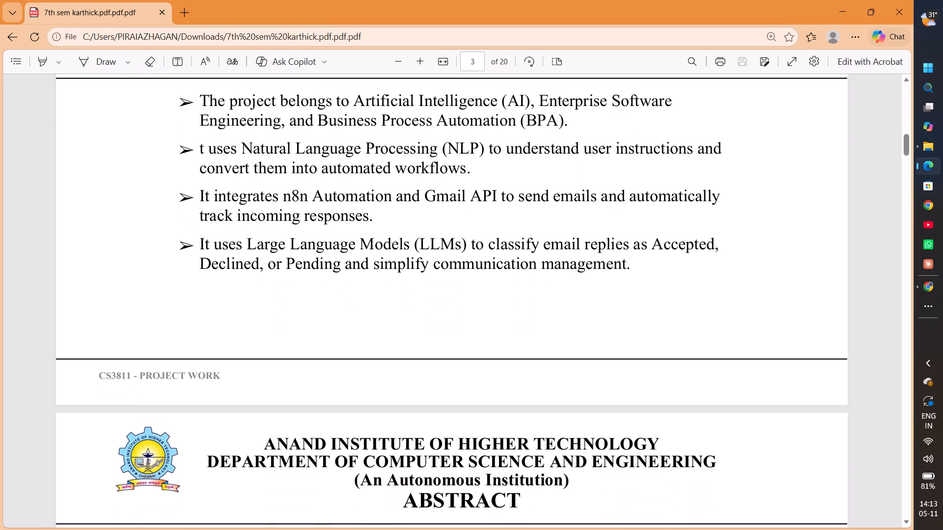
scroll(512, 252, "down", 2)
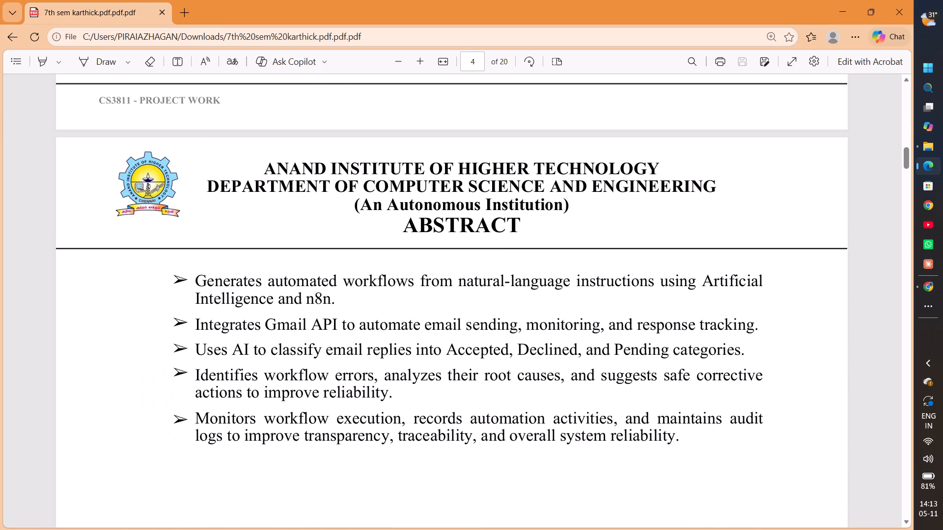
scroll(512, 252, "down", 1)
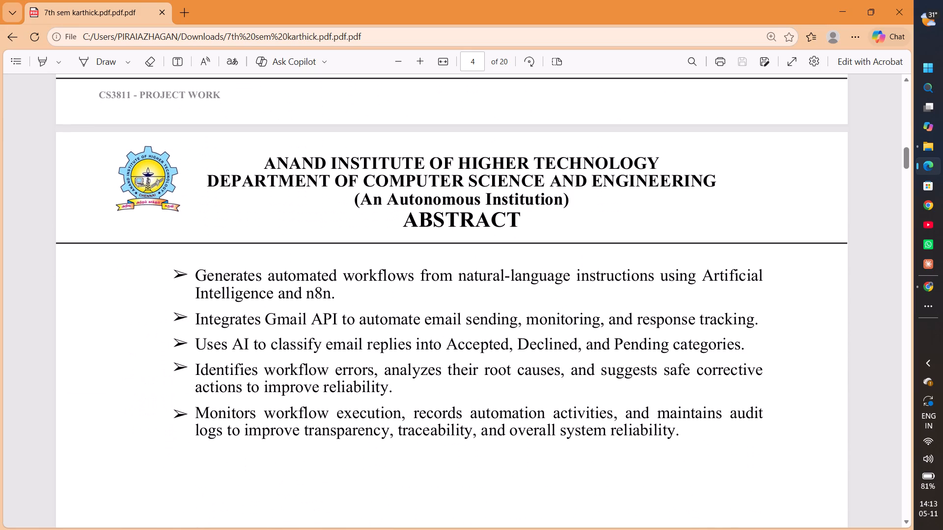
scroll(512, 252, "down", 1)
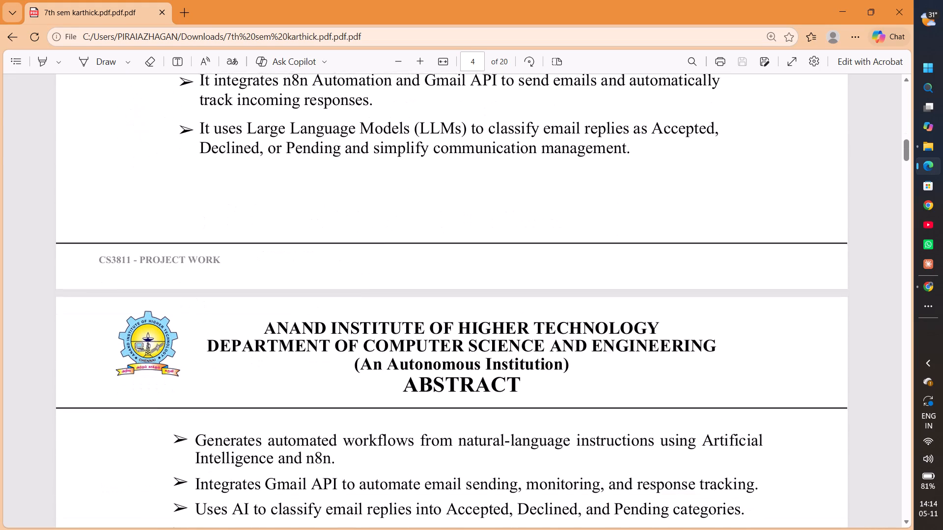
scroll(512, 252, "down", 2)
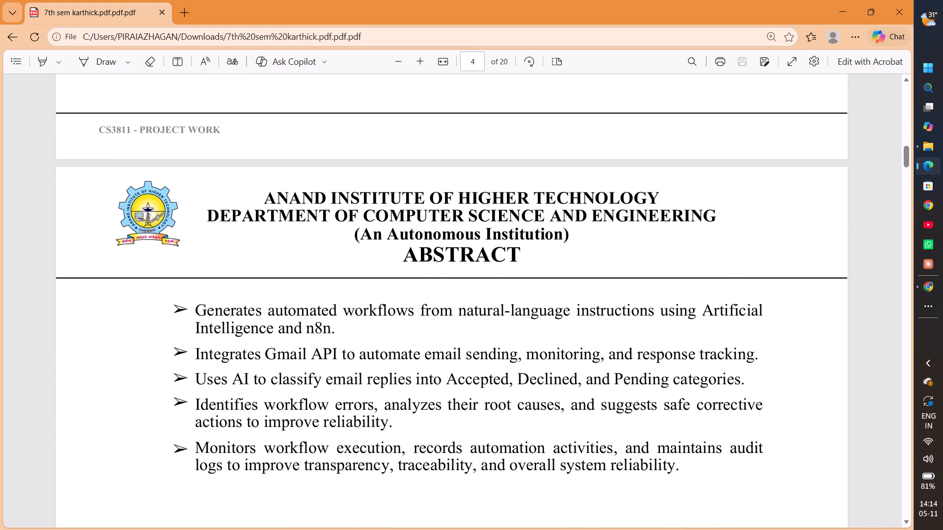
scroll(512, 252, "down", 1)
scroll(512, 252, "up", 9)
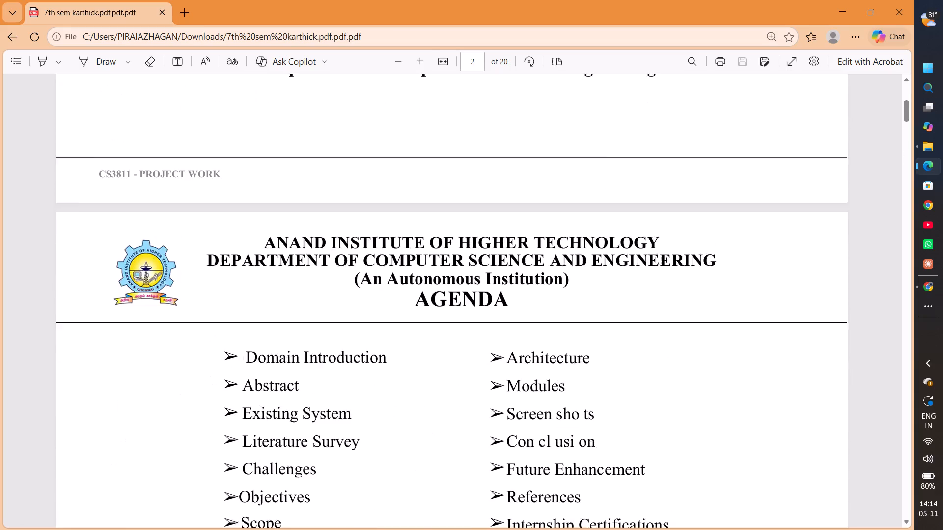
Return to the title slide of the exported PDF and examine it down to its footer.
scroll(512, 252, "up", 4)
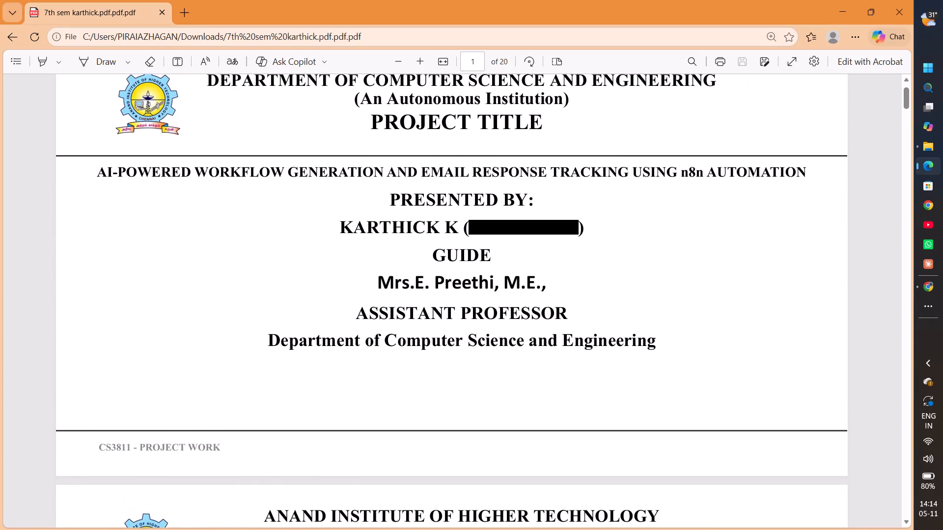
scroll(512, 252, "up", 3)
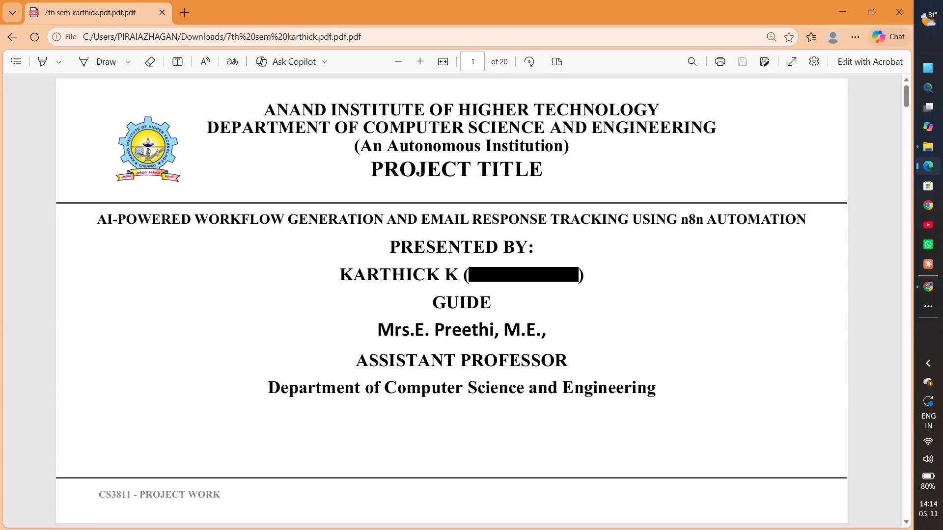
Switch to the Canva design in Chrome and change the title slide's footer course code to CS3711.
key("alt+Tab")
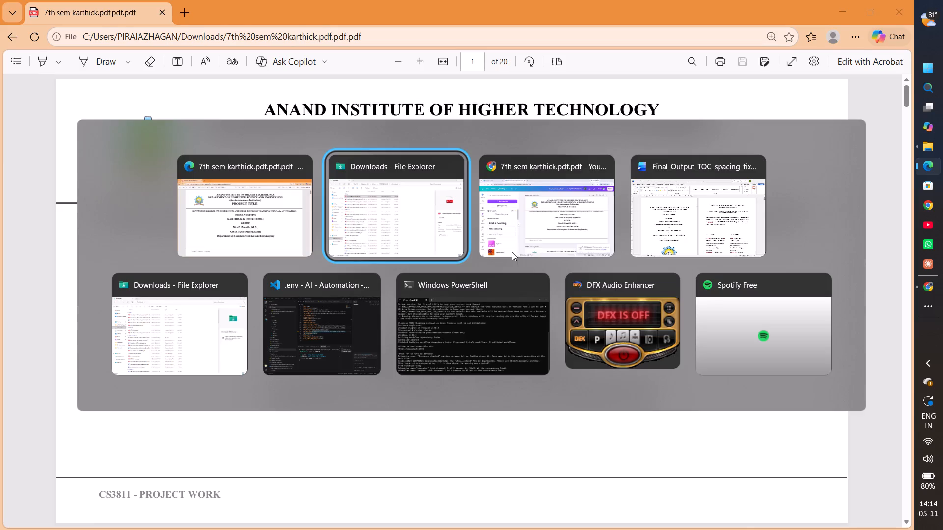
key("alt+Tab")
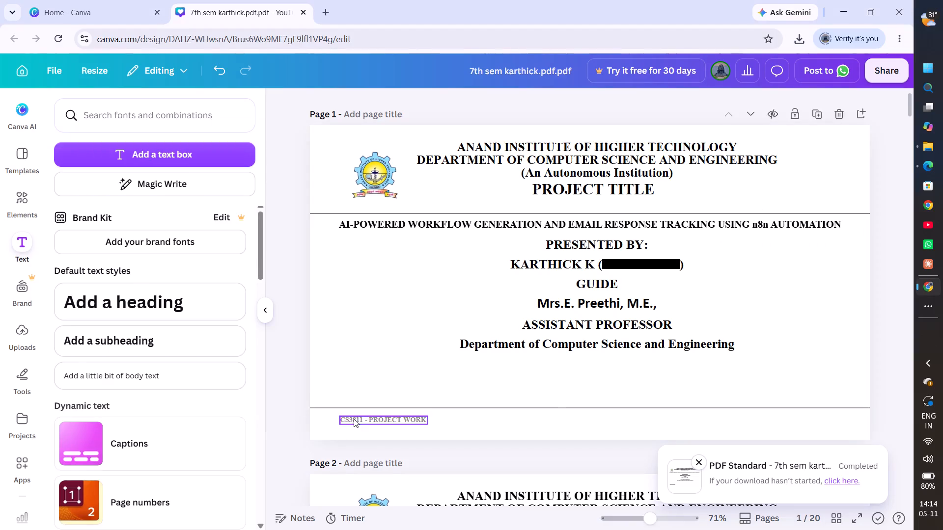
left_click(354, 419)
left_click(354, 419)
left_click(354, 419)
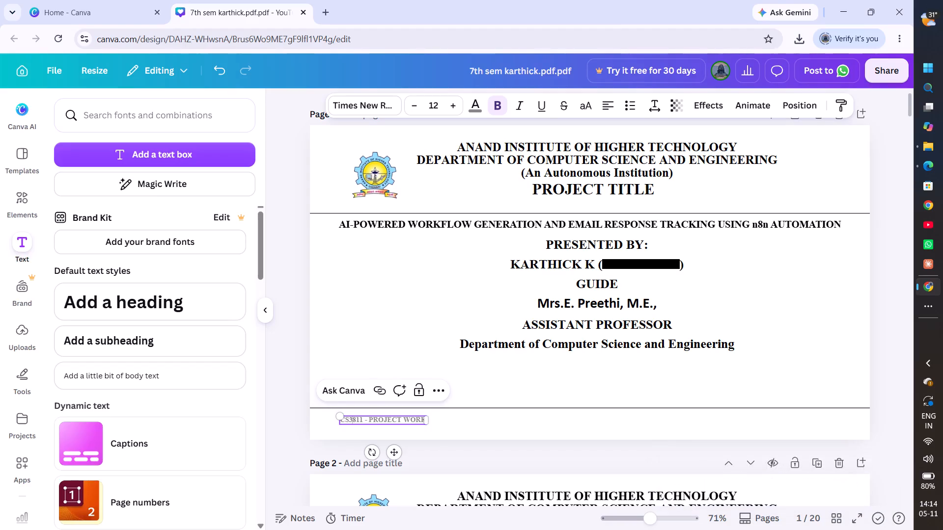
key("Right")
key("BackSpace")
key("7")
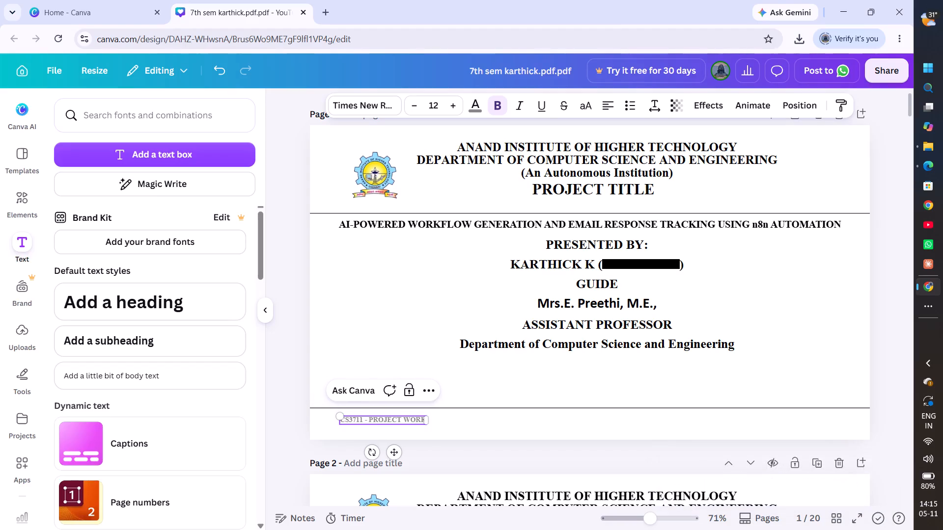
Change the course code in the Agenda slide's footer on page 2 to CS3711.
scroll(397, 415, "down", 6)
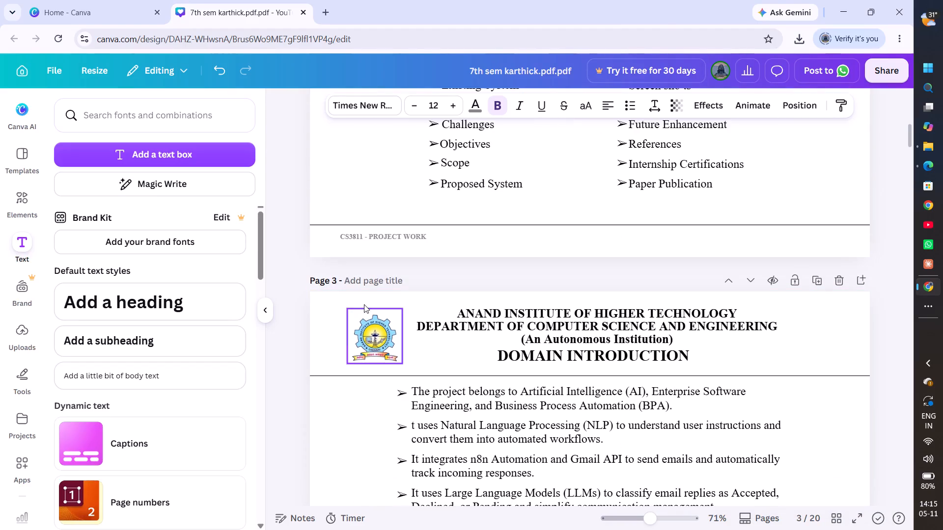
left_click(354, 239)
left_click(354, 239)
left_click(354, 239)
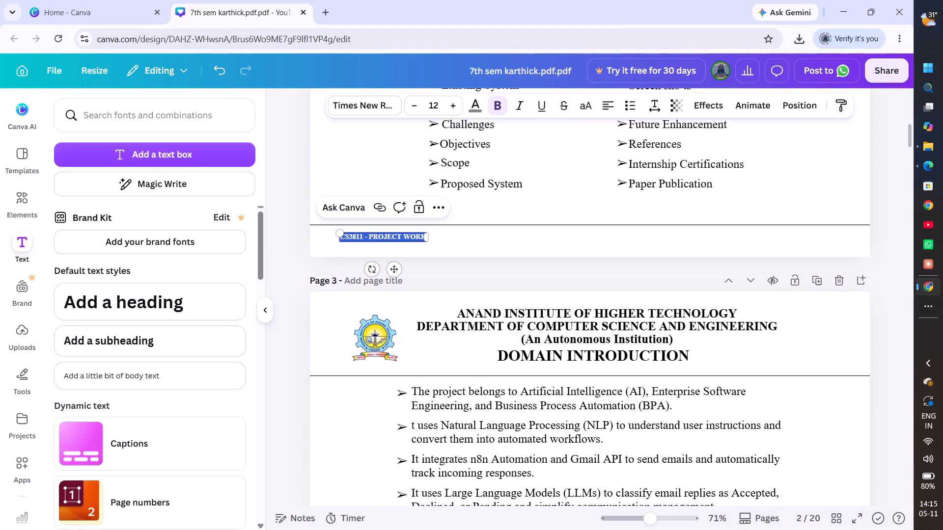
key("Right")
key("BackSpace")
key("7")
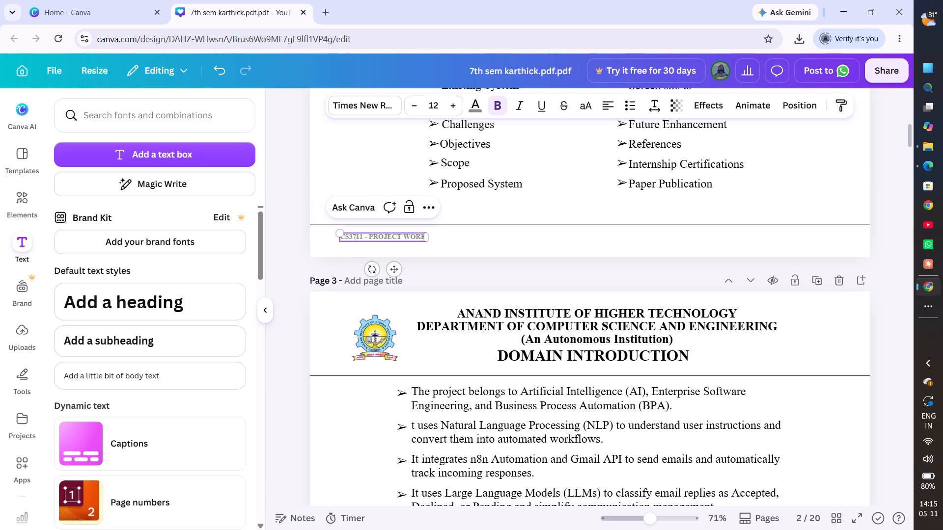
Change the course code in the Domain Introduction slide's footer on page 3 to CS3711.
scroll(354, 239, "down", 4)
double_click(356, 300)
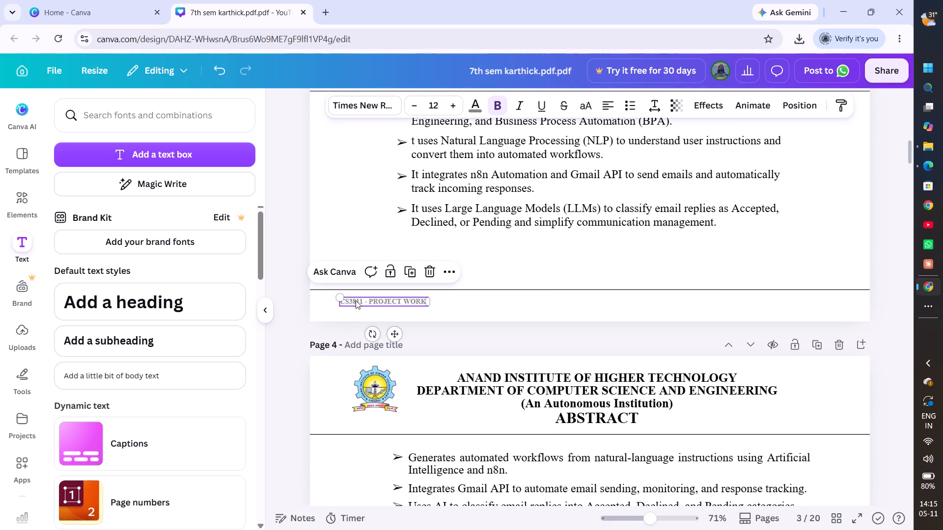
left_click(356, 300)
key("BackSpace")
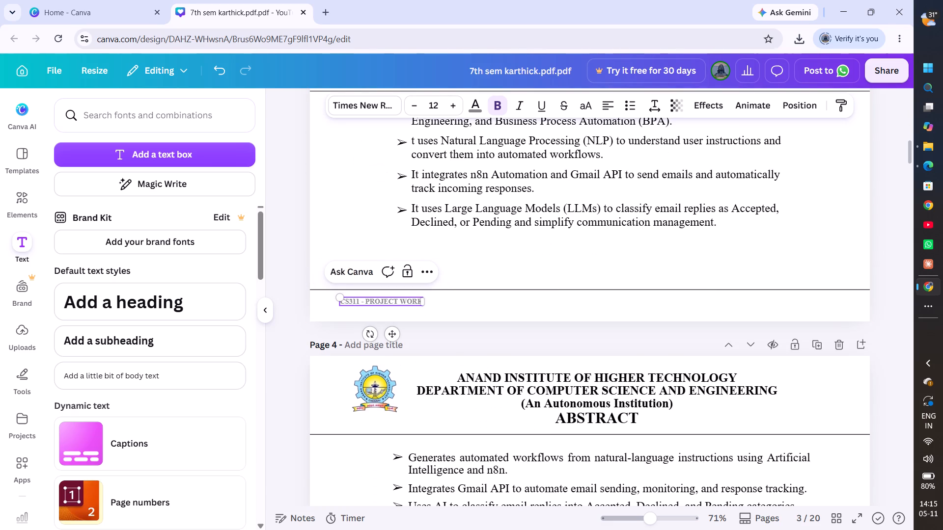
key("7")
Change the course code in the Abstract slide's footer on page 4 to CS3711.
scroll(356, 300, "down", 5)
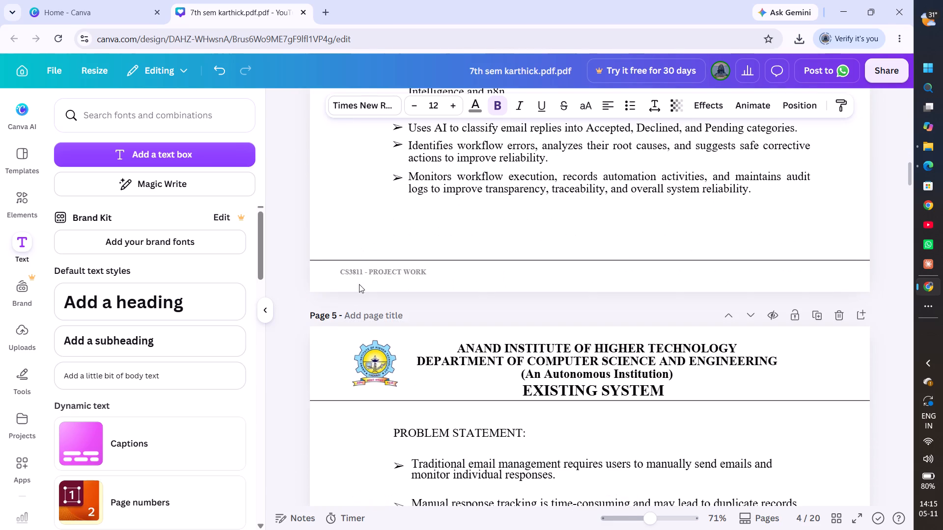
left_click(354, 272)
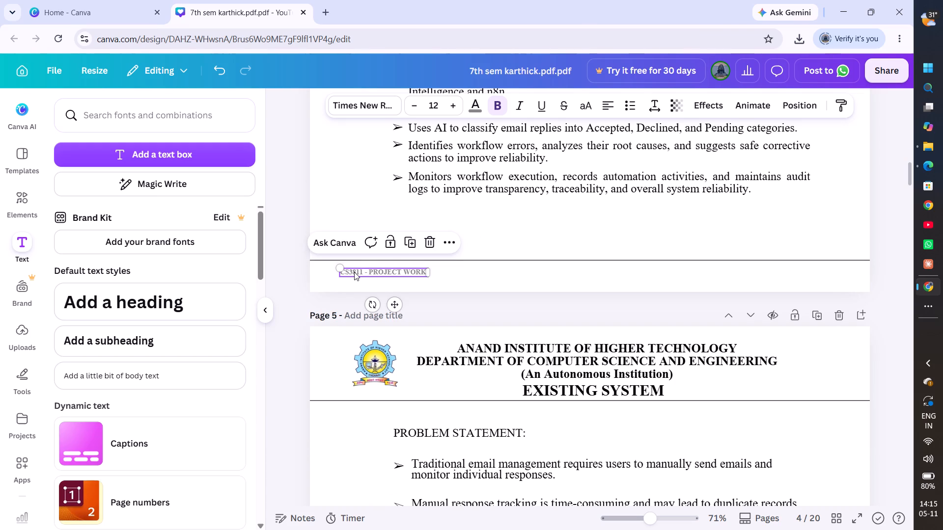
left_click(354, 272)
left_click(354, 272)
key("Right")
key("BackSpace")
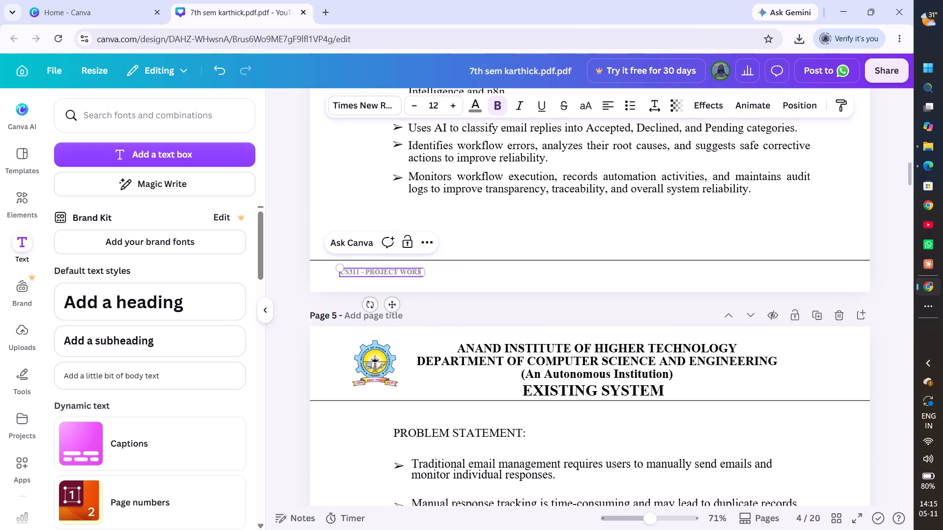
scroll(354, 272, "down", 3)
scroll(354, 272, "up", 1)
key("7")
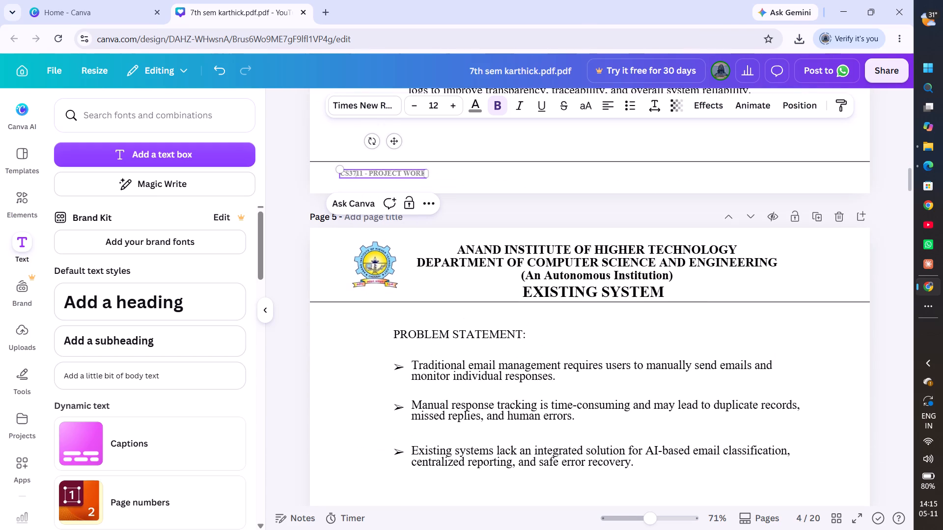
Change the course code in the Existing System slide's footer on page 5 to CS3711.
scroll(354, 272, "down", 4)
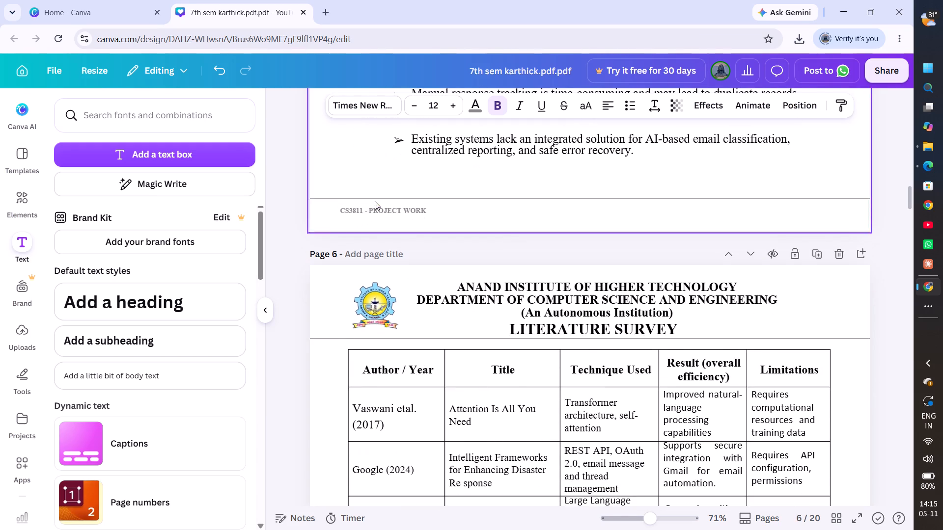
double_click(353, 208)
left_click(353, 208)
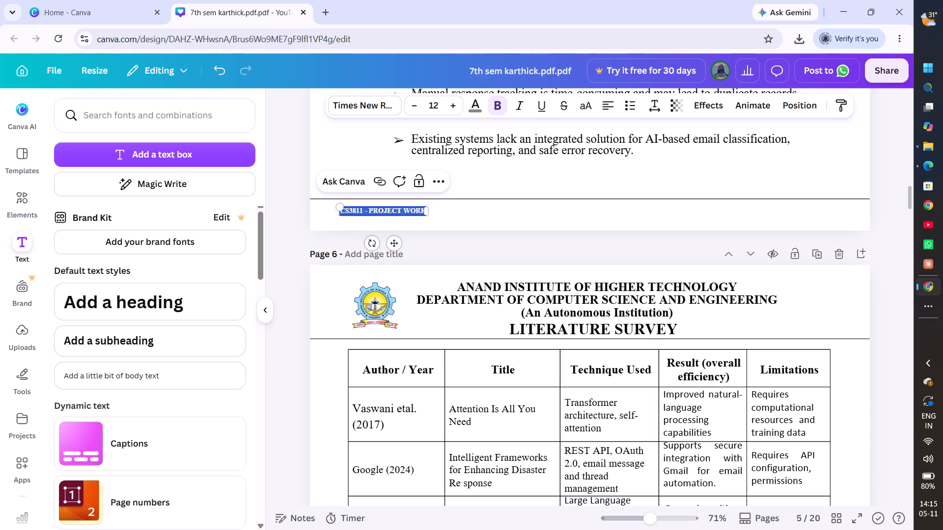
key("Right")
key("BackSpace")
key("7")
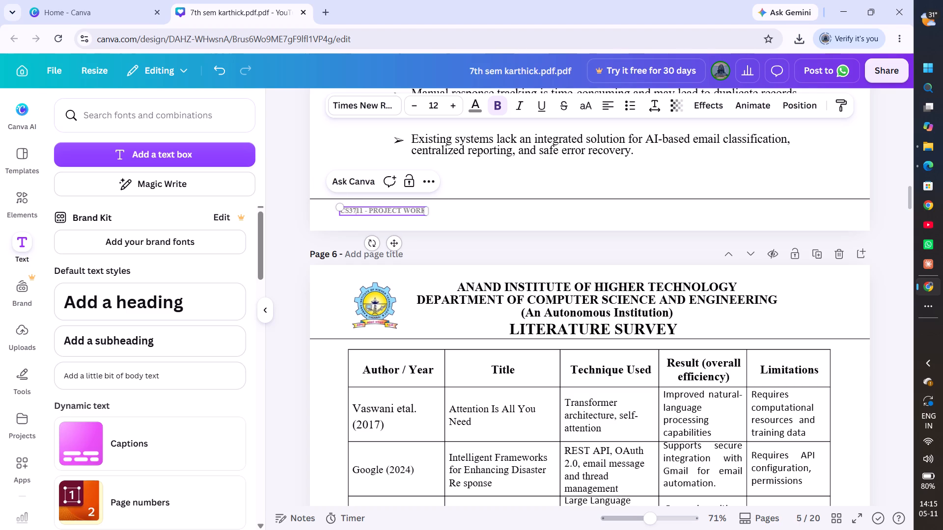
Change the course code in the footer of the first Literature Survey slide, page 6, to CS3711.
scroll(418, 247, "down", 5)
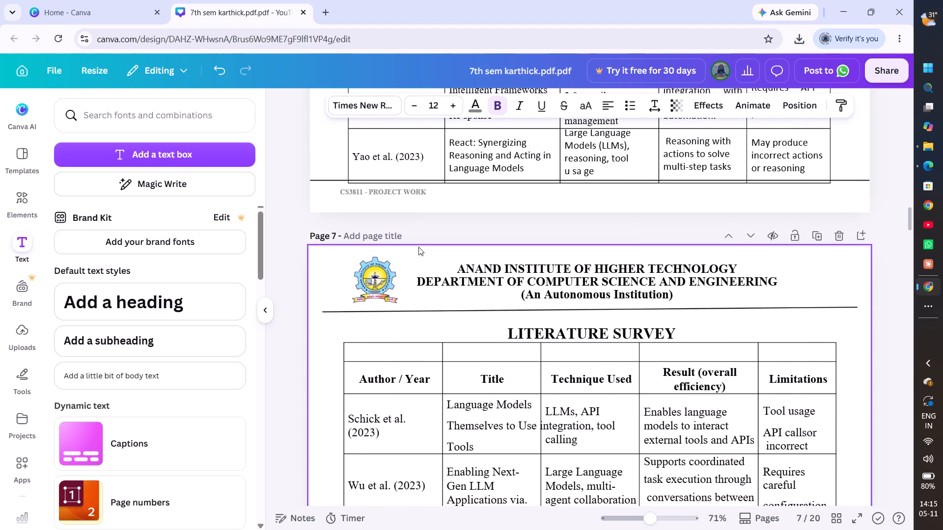
double_click(358, 193)
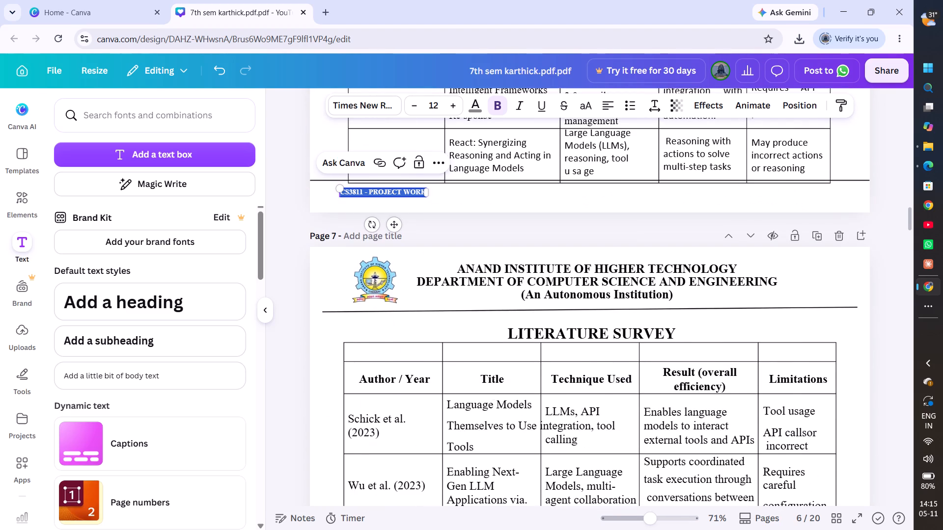
left_click(358, 193)
key("Left")
key("BackSpace")
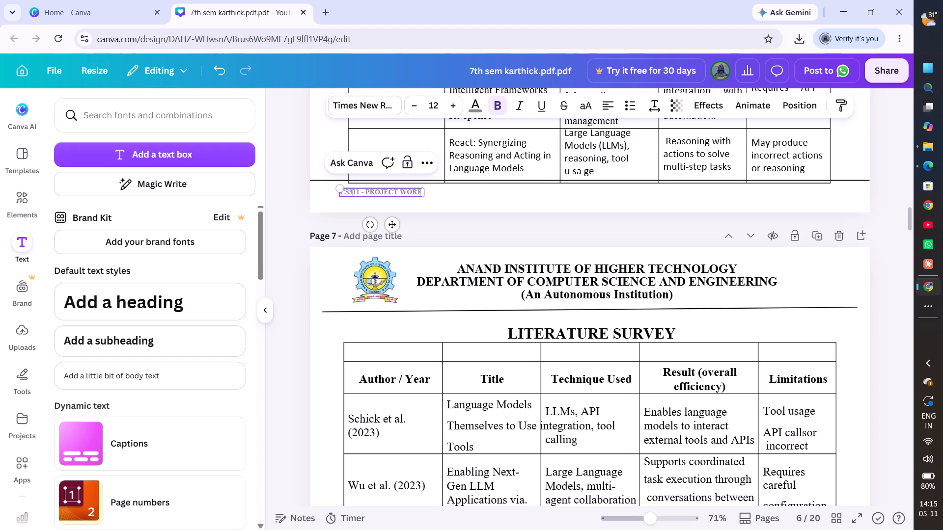
key("7")
Change the course code in the footer of the second Literature Survey slide, page 7, to CS3711.
scroll(500, 216, "down", 1)
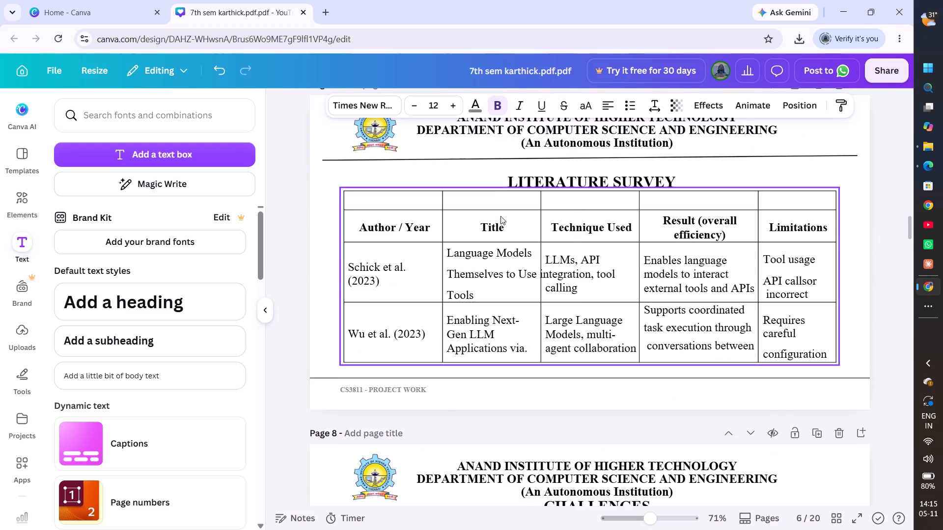
scroll(500, 216, "down", 1)
double_click(356, 357)
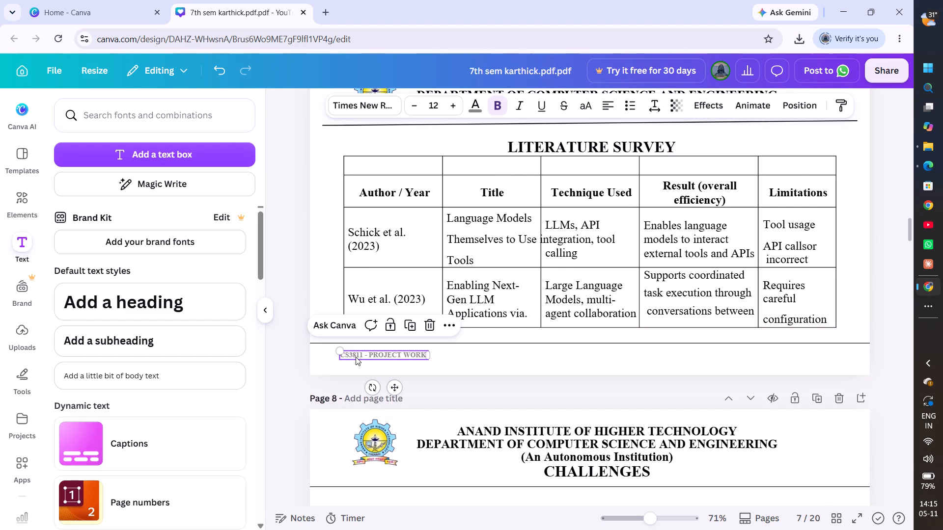
left_click(356, 357)
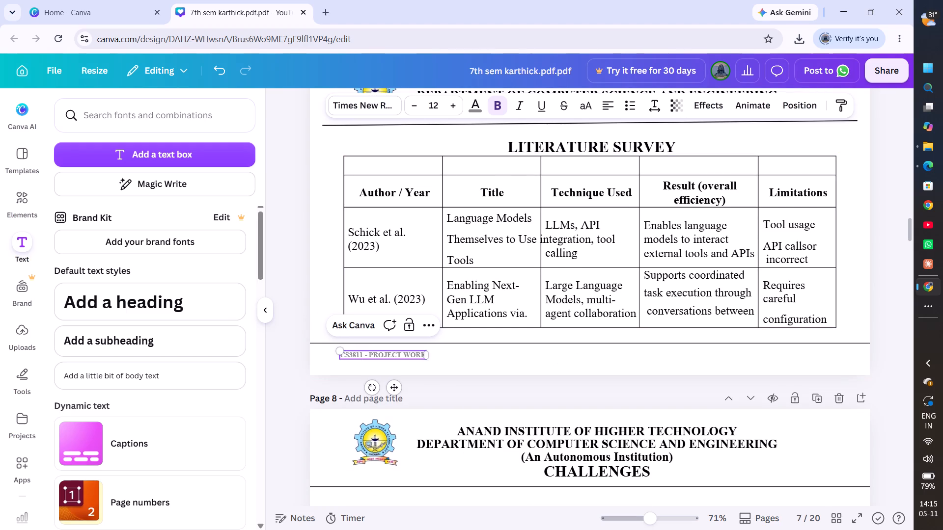
key("BackSpace")
key("7")
Change the course code in the Challenges slide's footer on page 8 to CS3711.
scroll(356, 357, "down", 3)
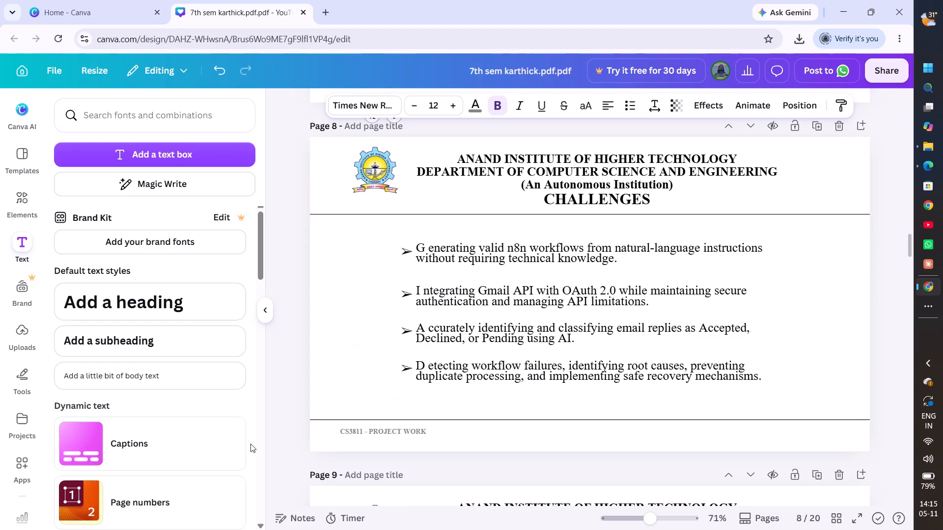
triple_click(356, 432)
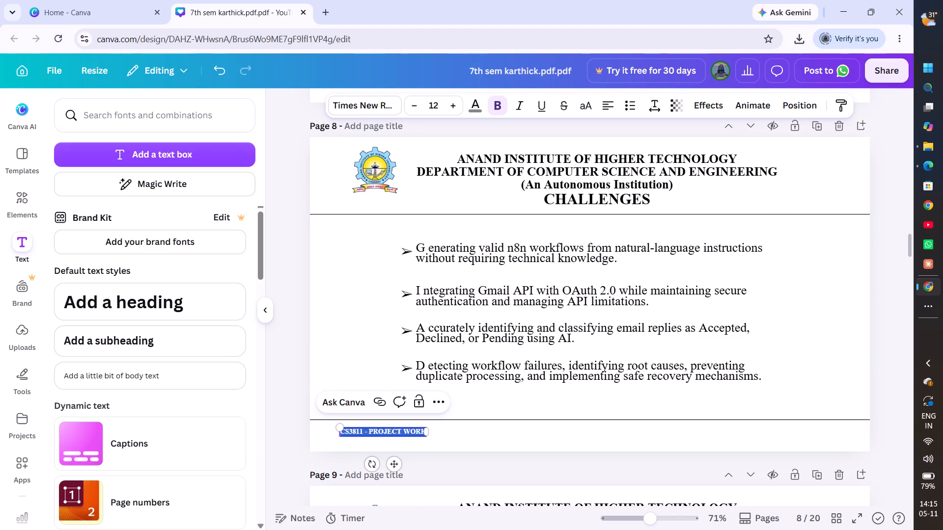
left_click(356, 432)
key("BackSpace")
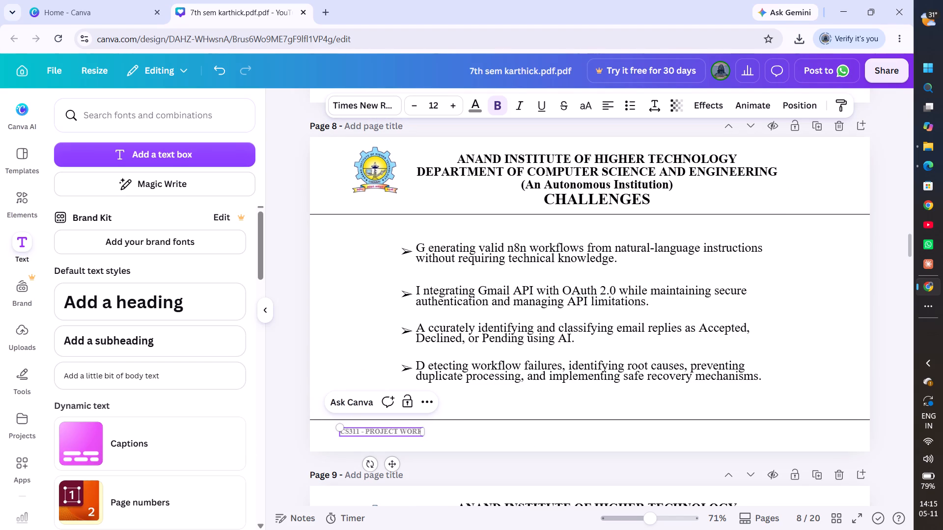
key("7")
Change the course code in the Objectives slide's footer on page 9 to CS3711.
scroll(356, 432, "down", 5)
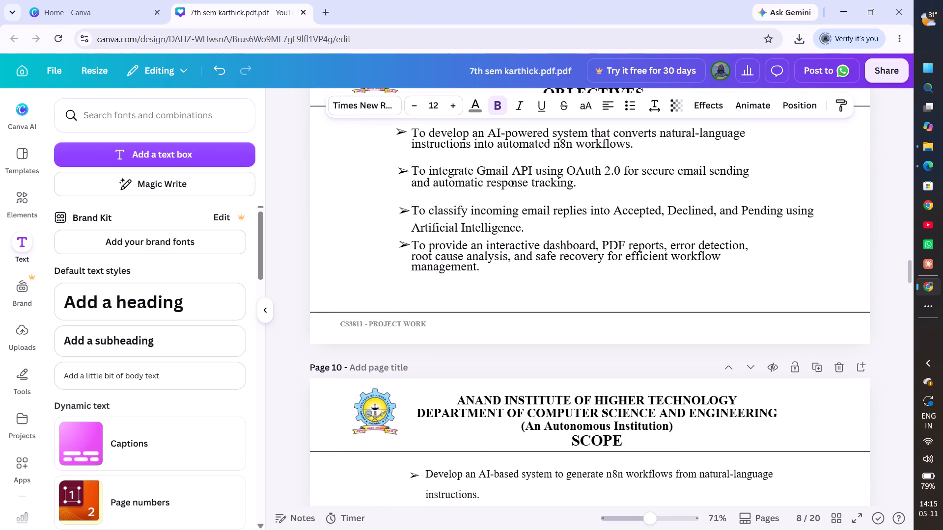
scroll(356, 432, "down", 1)
triple_click(351, 327)
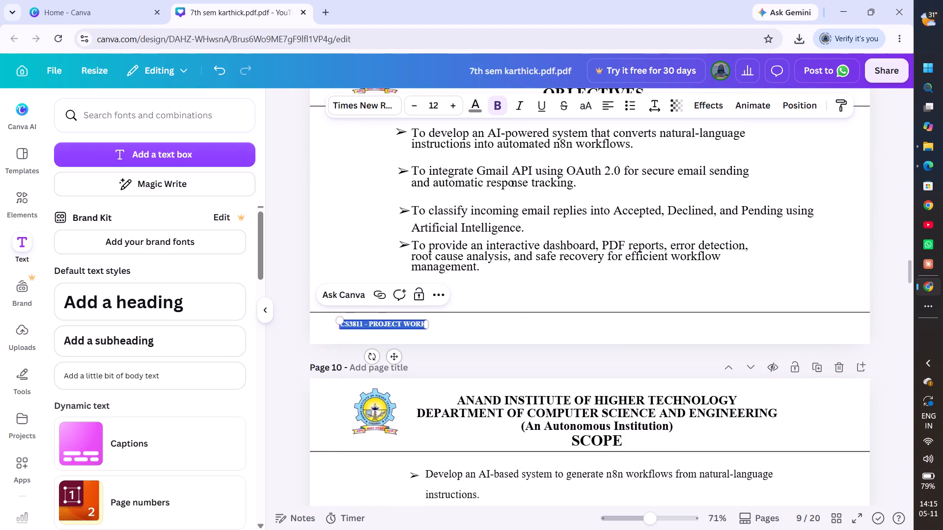
left_click(351, 327)
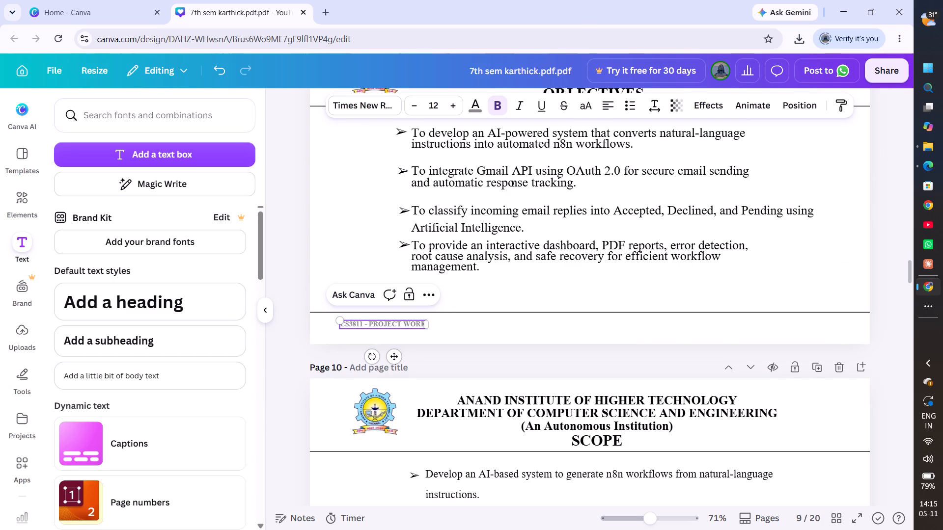
left_click(355, 325)
key("BackSpace")
key("7")
Change the course code in the Scope slide's footer on page 10 to CS3711.
scroll(355, 325, "down", 6)
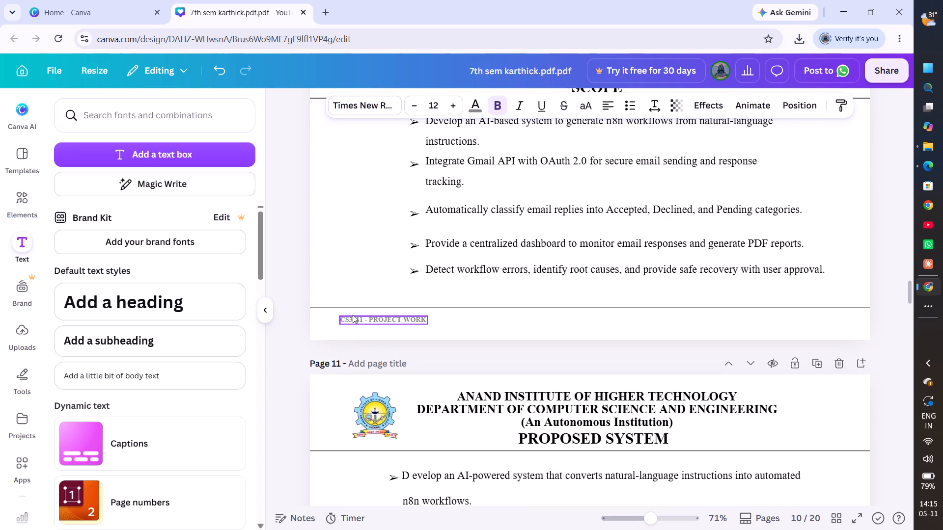
triple_click(355, 316)
left_click(355, 316)
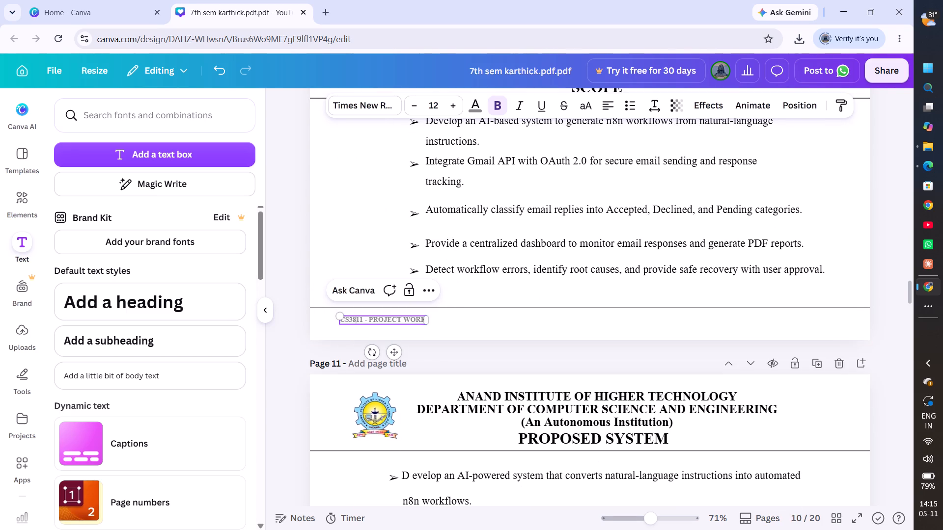
key("BackSpace")
key("7")
Change the course code in the Proposed System slide's footer on page 11 to CS3711.
scroll(355, 316, "down", 3)
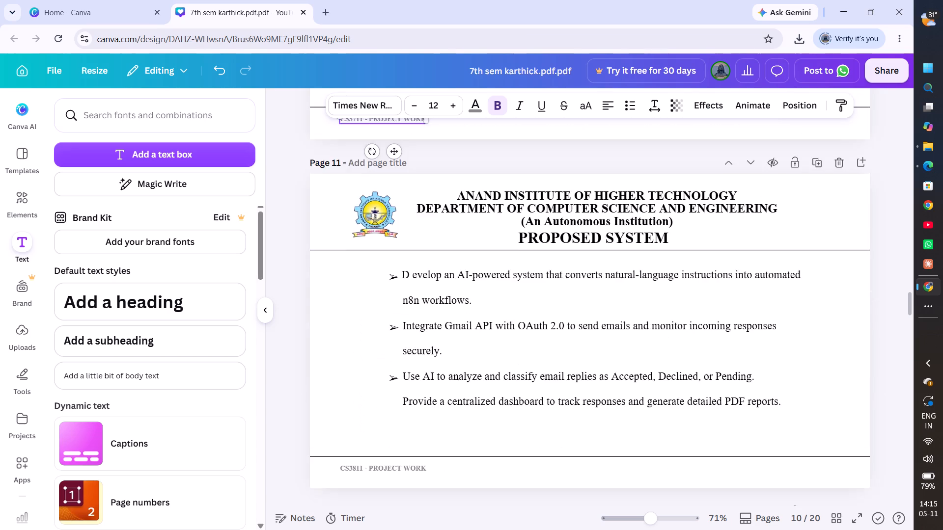
scroll(355, 316, "down", 2)
triple_click(357, 302)
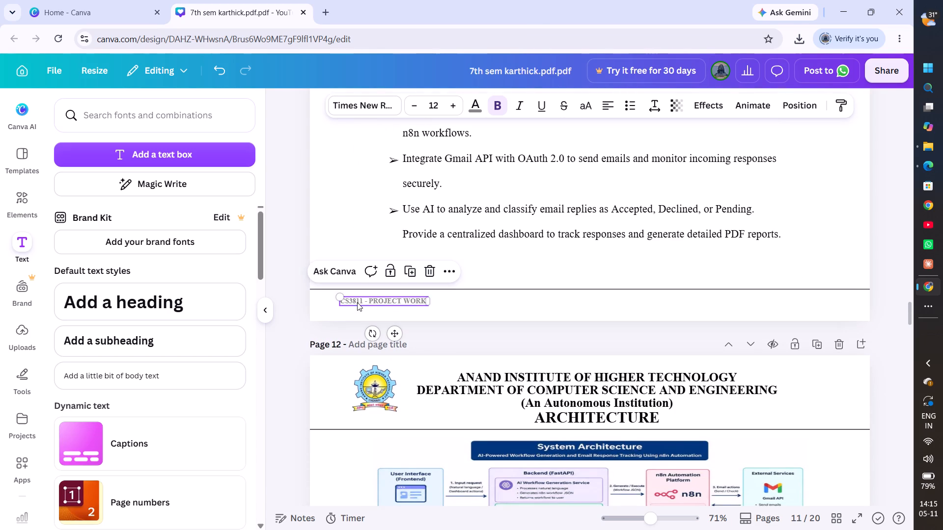
left_click(357, 302)
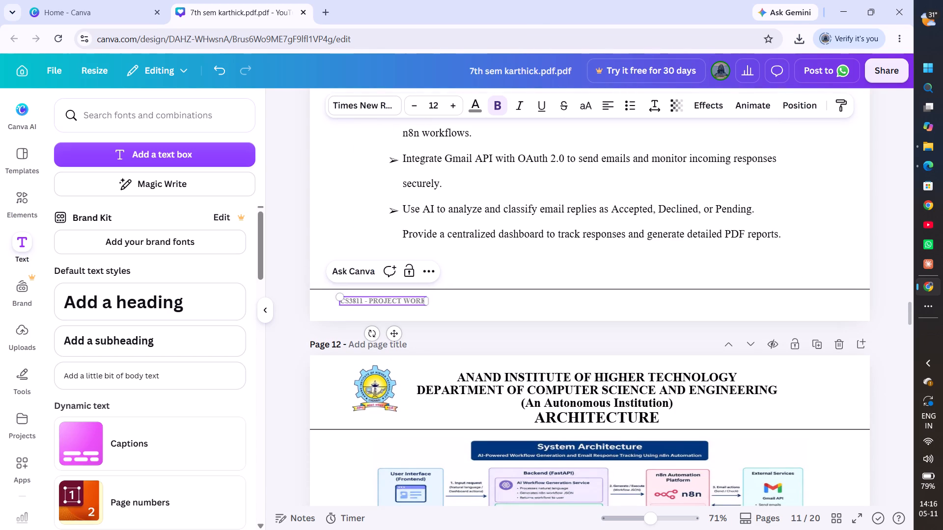
key("BackSpace")
key("7")
Change the course code in the Architecture slide's footer on page 12 to CS3711.
scroll(357, 302, "down", 7)
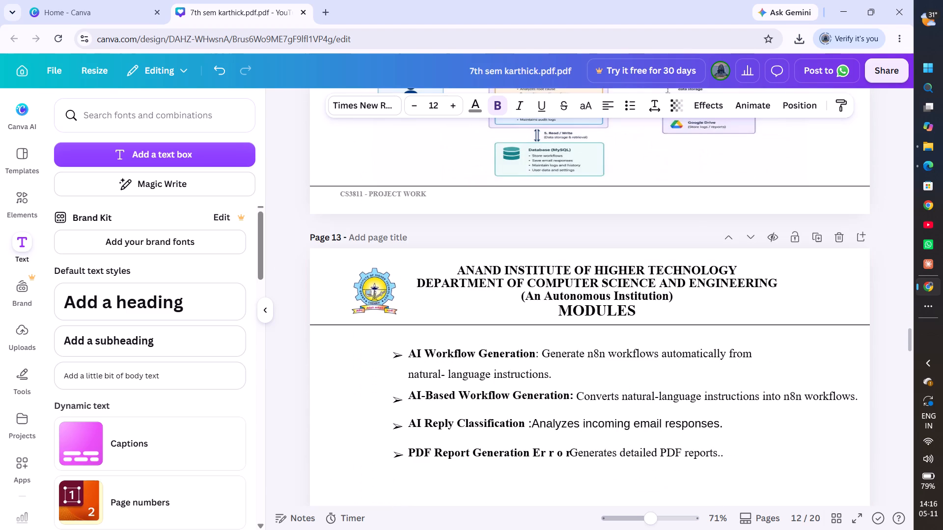
triple_click(352, 196)
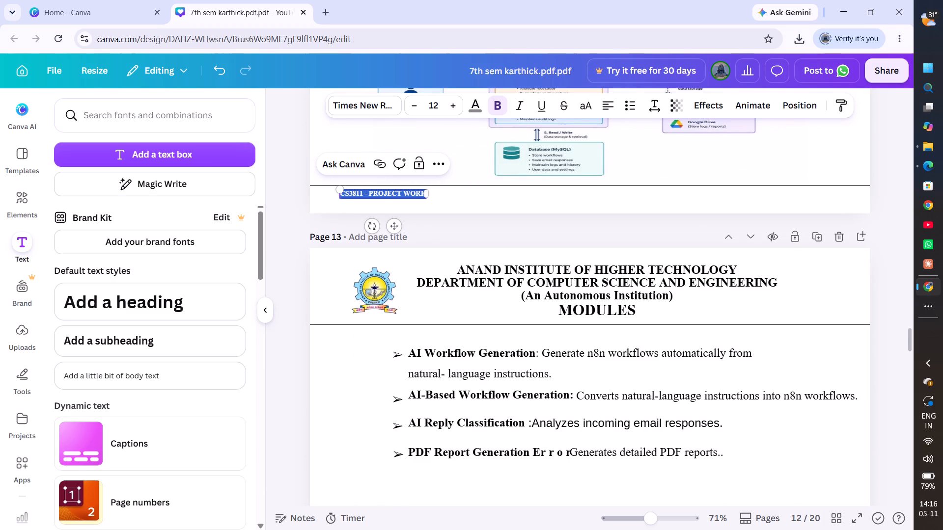
left_click(352, 196)
key("Right")
key("BackSpace")
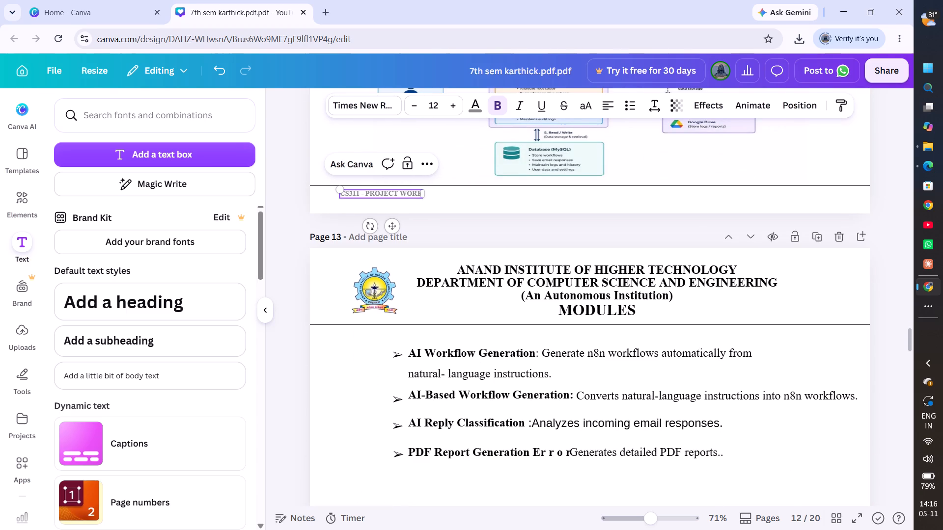
key("7")
Change the course code in the Modules slide's footer on page 13 to CS3711.
scroll(352, 196, "down", 5)
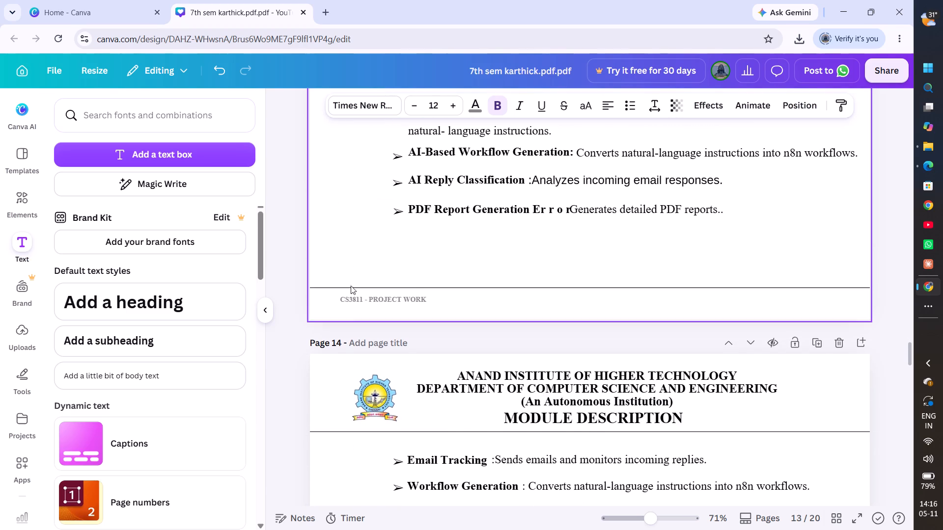
triple_click(352, 295)
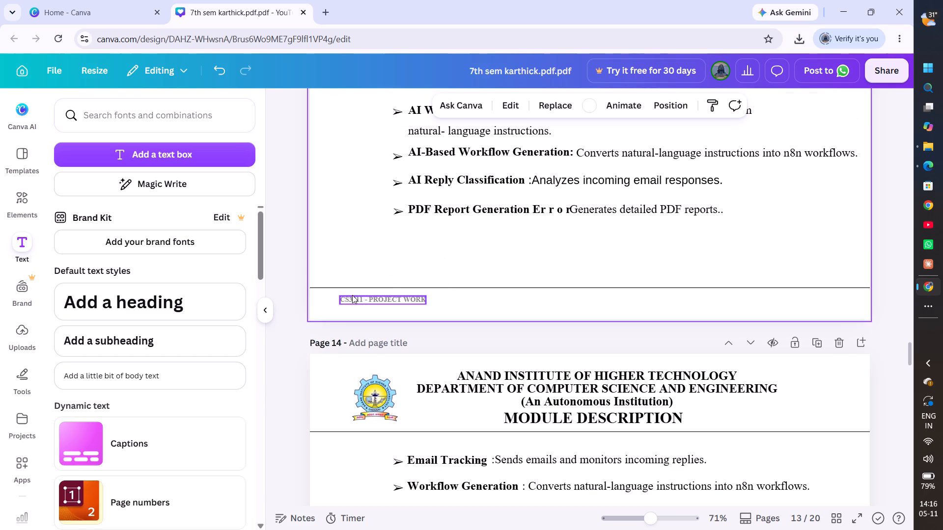
double_click(357, 299)
left_click(357, 299)
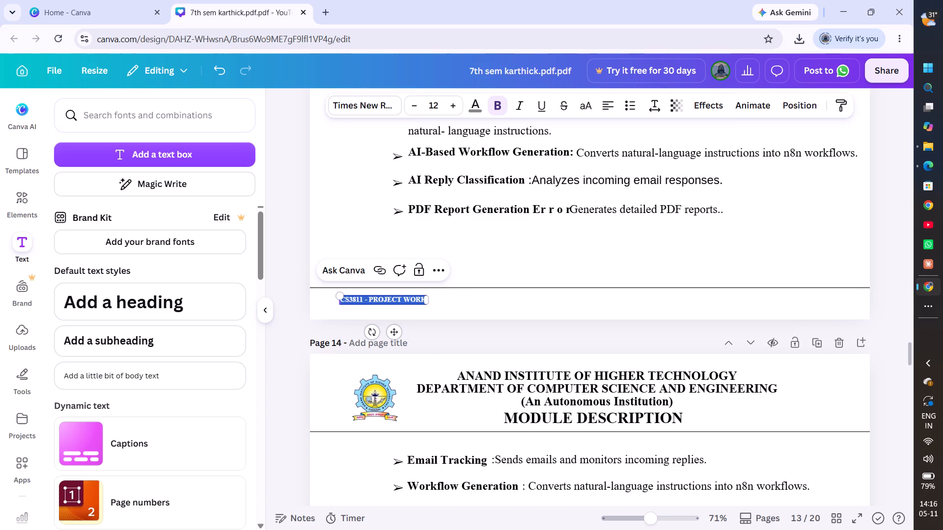
key("BackSpace")
key("7")
Change the course code in the Module Description slide's footer on page 14 to CS3711.
scroll(357, 299, "down", 1)
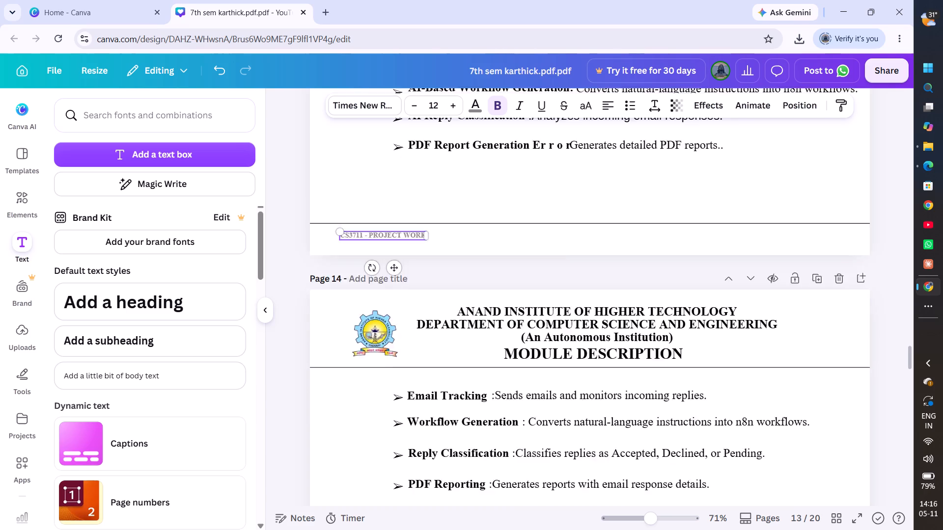
scroll(357, 299, "down", 4)
triple_click(356, 367)
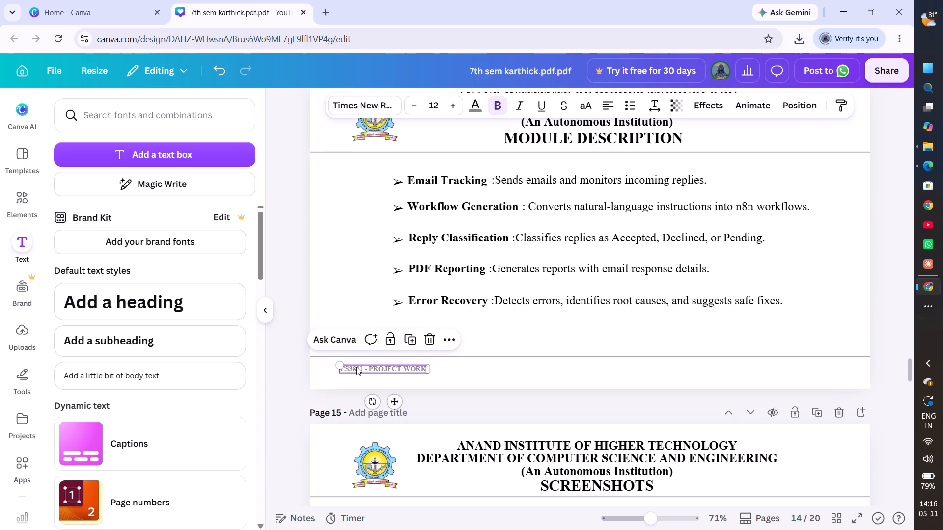
left_click(356, 367)
key("Left")
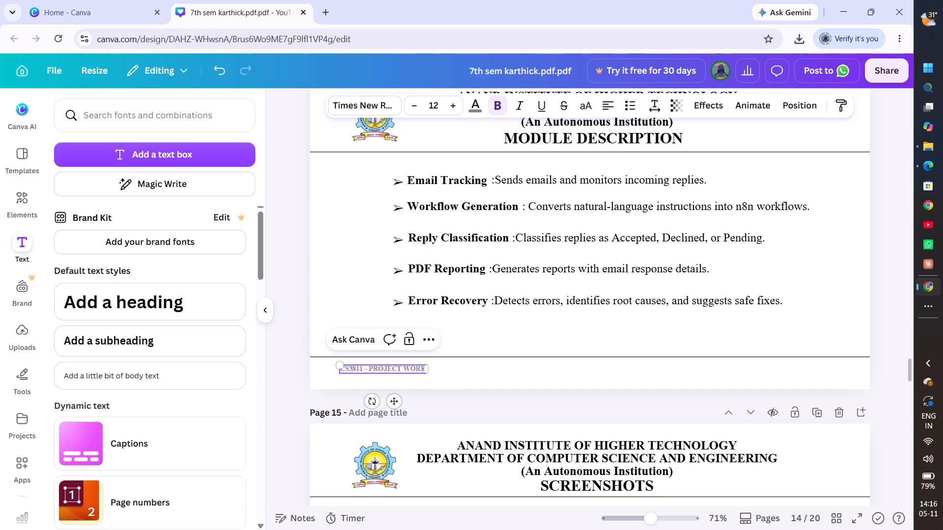
key("Right")
key("BackSpace")
key("7")
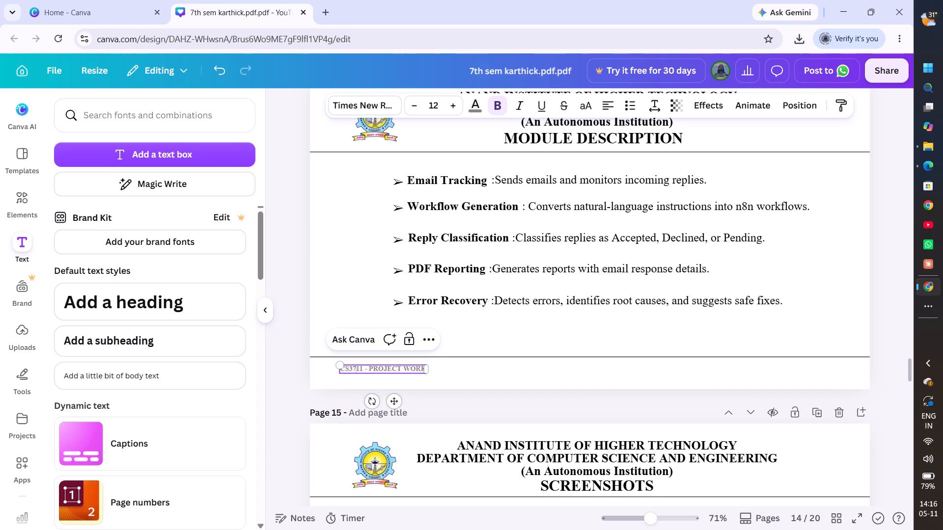
Change the course code in the Screenshots slide's footer on page 15 to CS3711.
scroll(356, 367, "down", 4)
triple_click(354, 363)
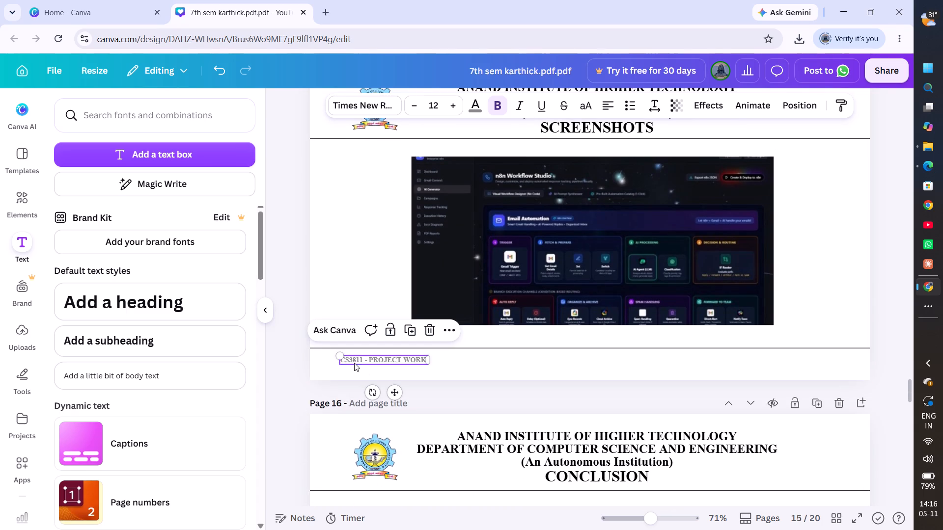
left_click(354, 363)
key("Right")
key("BackSpace")
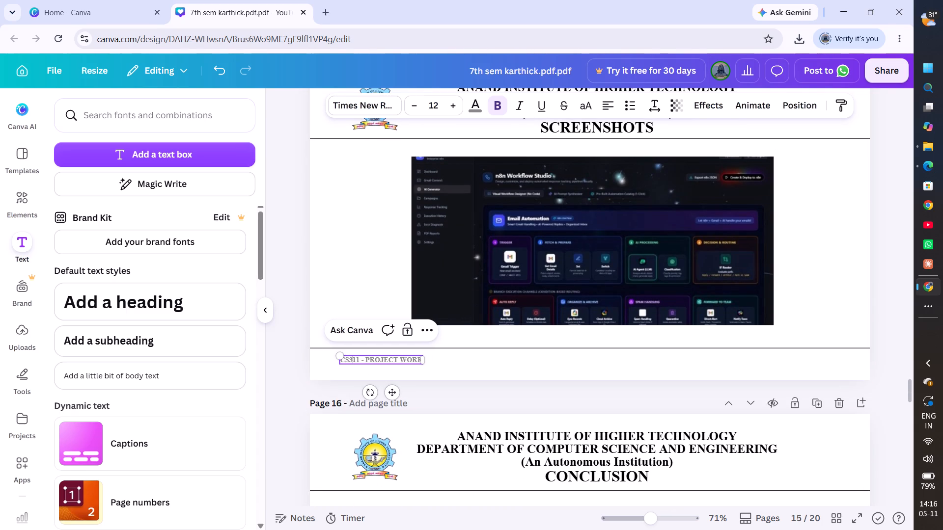
key("7")
Change the course code in the Conclusion slide's footer on page 16 to CS3711.
scroll(354, 363, "down", 3)
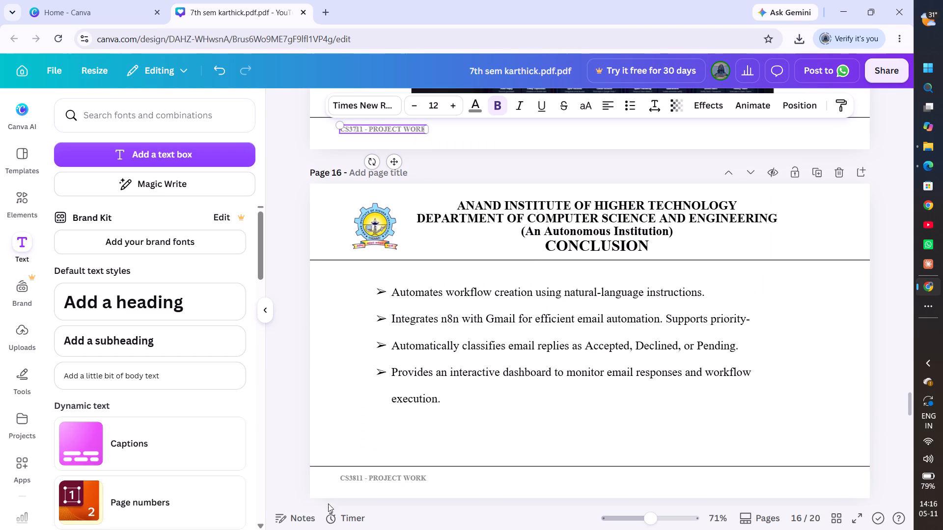
triple_click(359, 479)
left_click(359, 479)
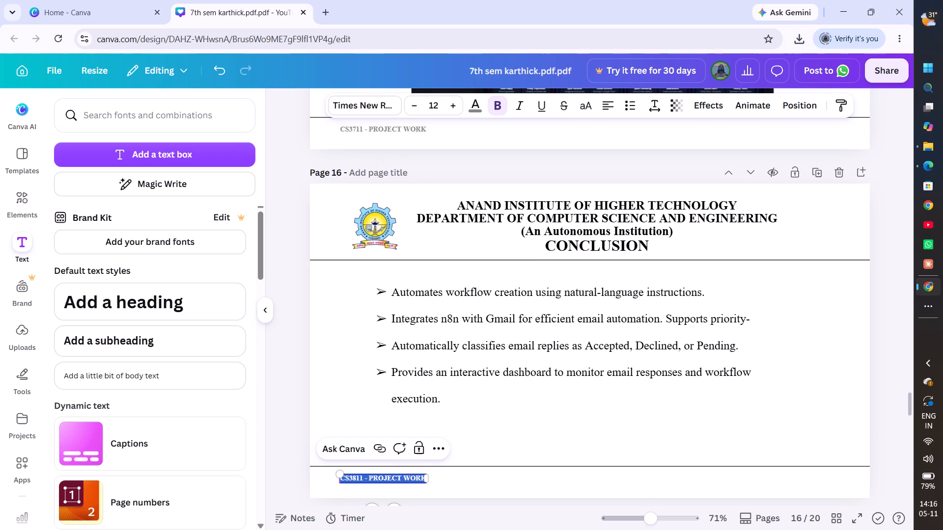
left_click(359, 479)
key("Left")
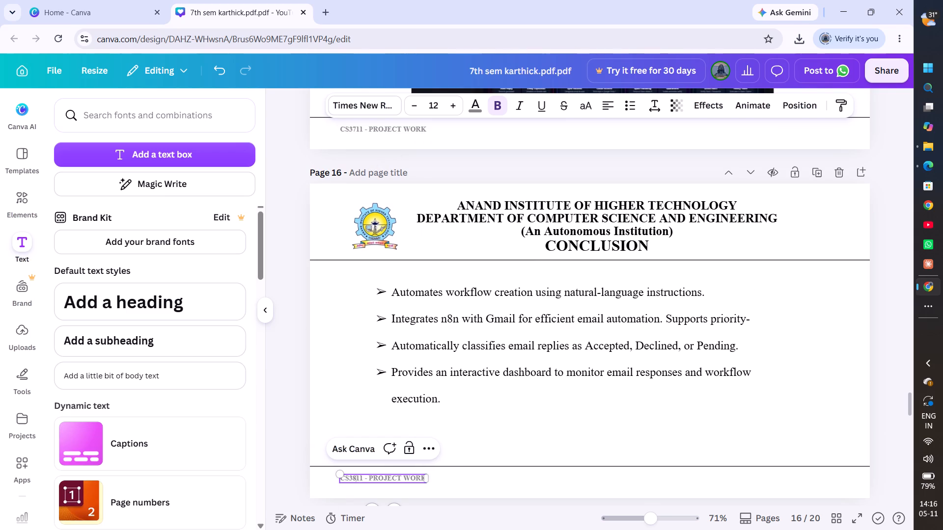
key("Left")
key("Right")
key("BackSpace")
key("7")
Change the course code in the Future Enhancement slide's footer on page 17 to CS3711.
scroll(359, 479, "down", 2)
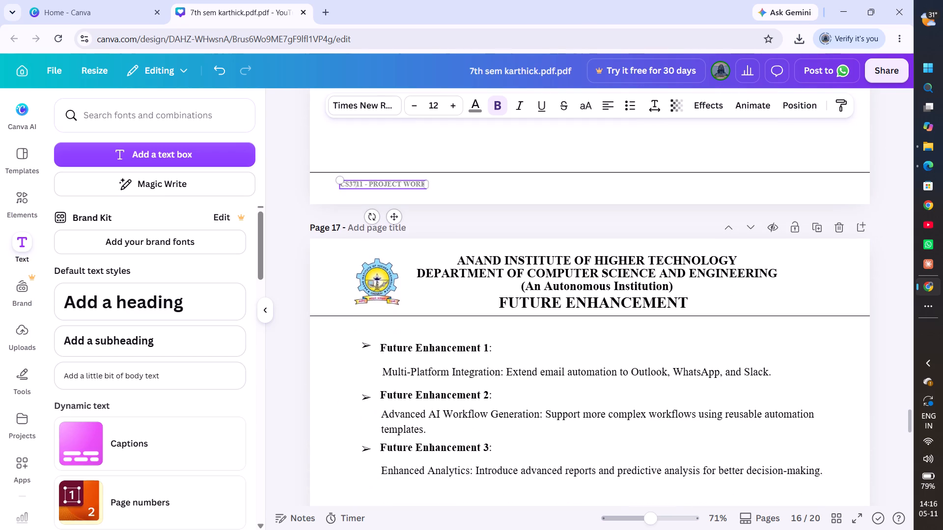
scroll(359, 479, "down", 4)
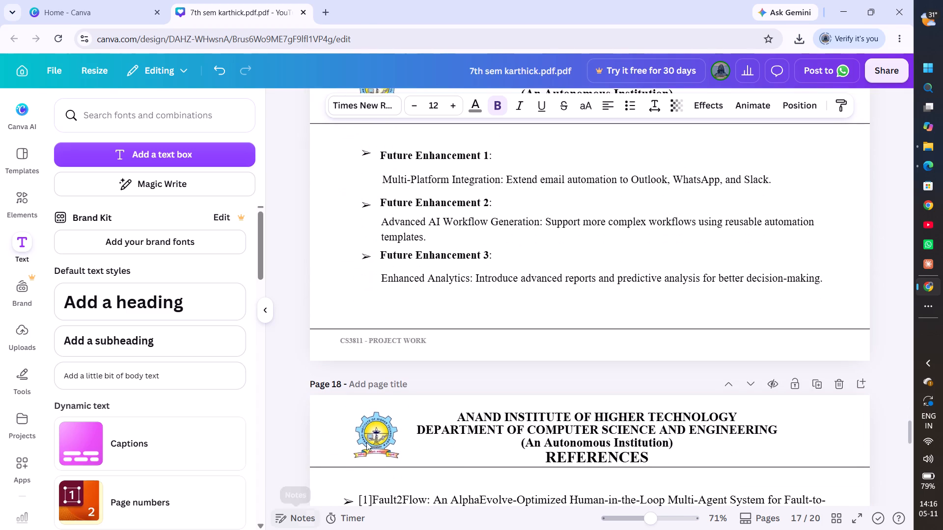
triple_click(357, 341)
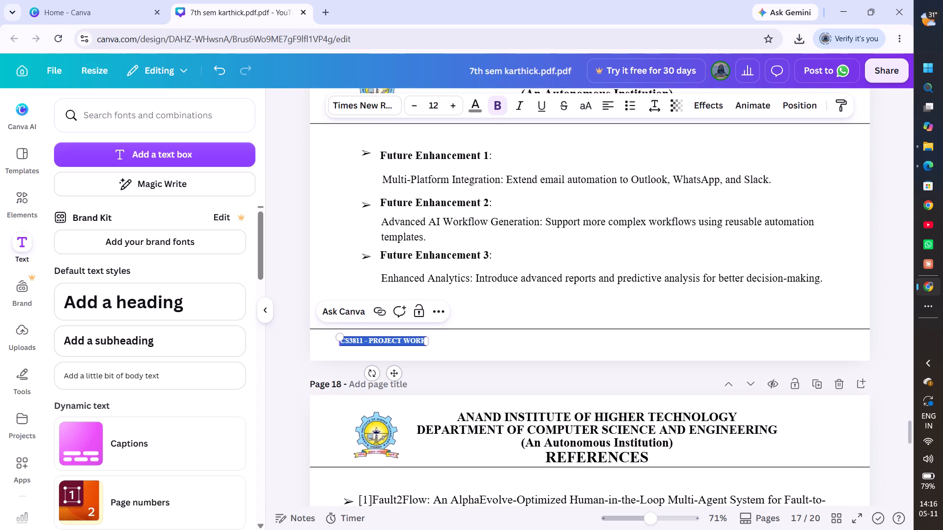
left_click(357, 341)
key("BackSpace")
key("7")
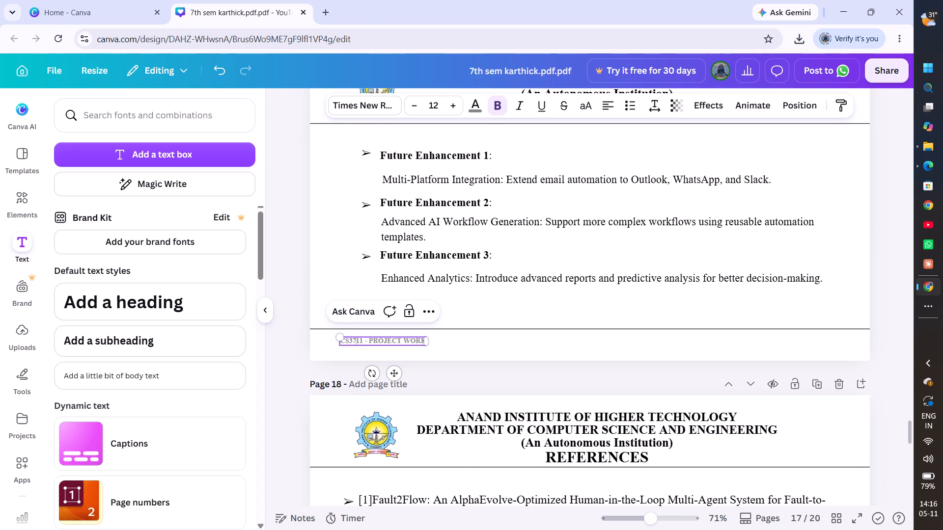
Change the course code in the References slide's footer on page 18 to CS3711.
scroll(357, 341, "down", 4)
double_click(394, 431)
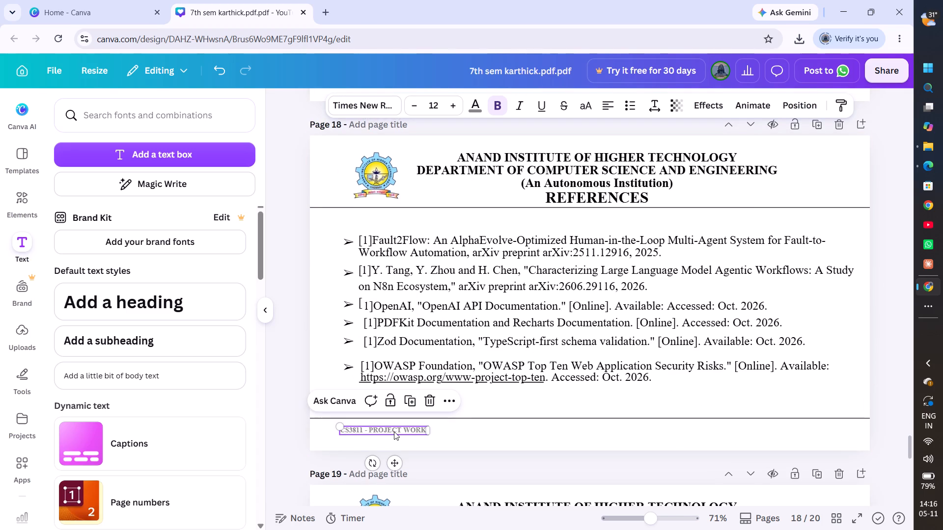
left_click(356, 429)
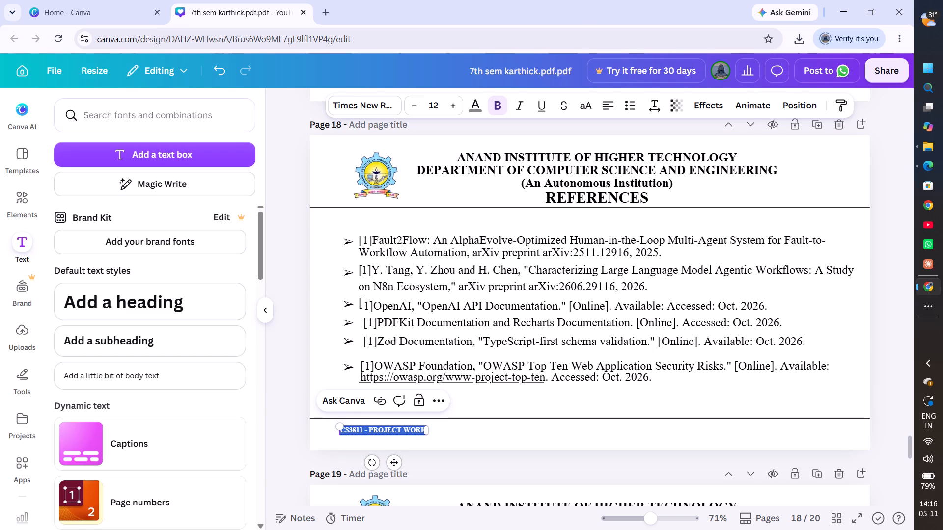
key("BackSpace")
key("7")
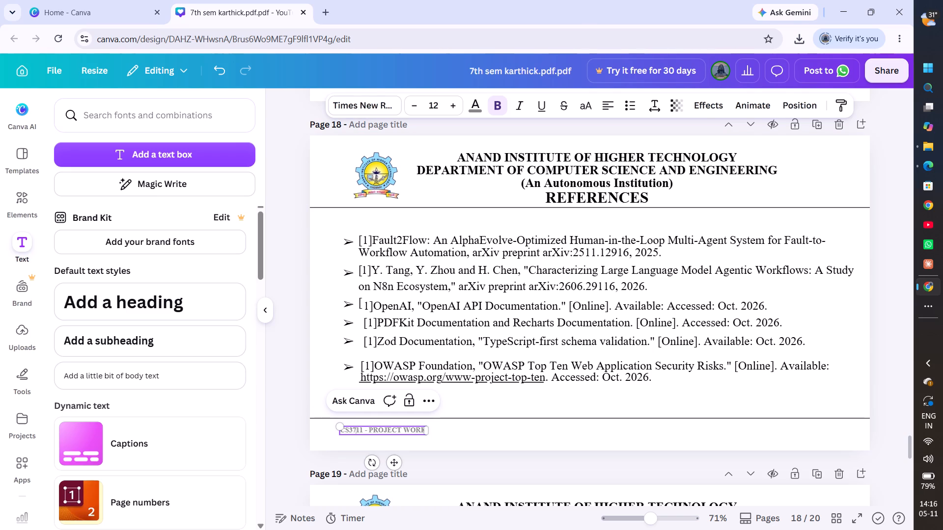
left_click(384, 310)
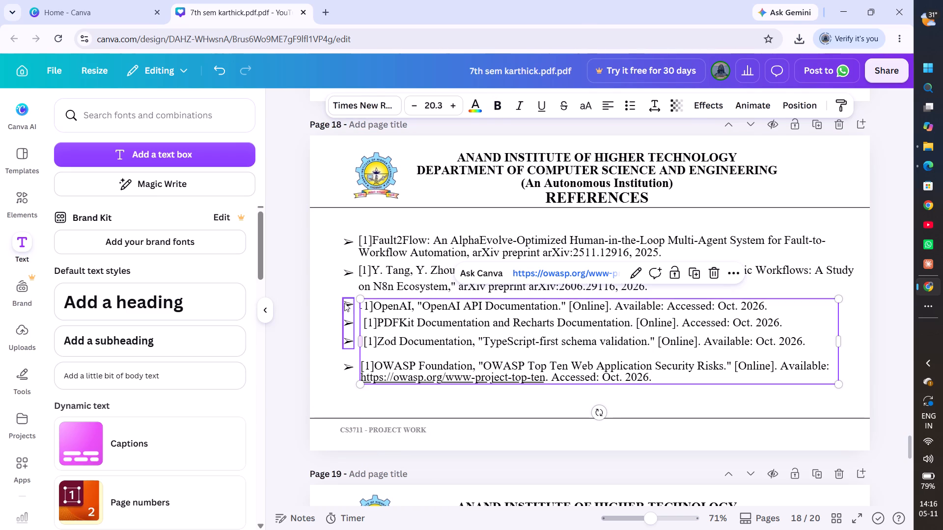
left_click(335, 297)
Change the course code in the Internship Certificates slide's footer on page 19 to CS3711.
scroll(335, 297, "down", 3)
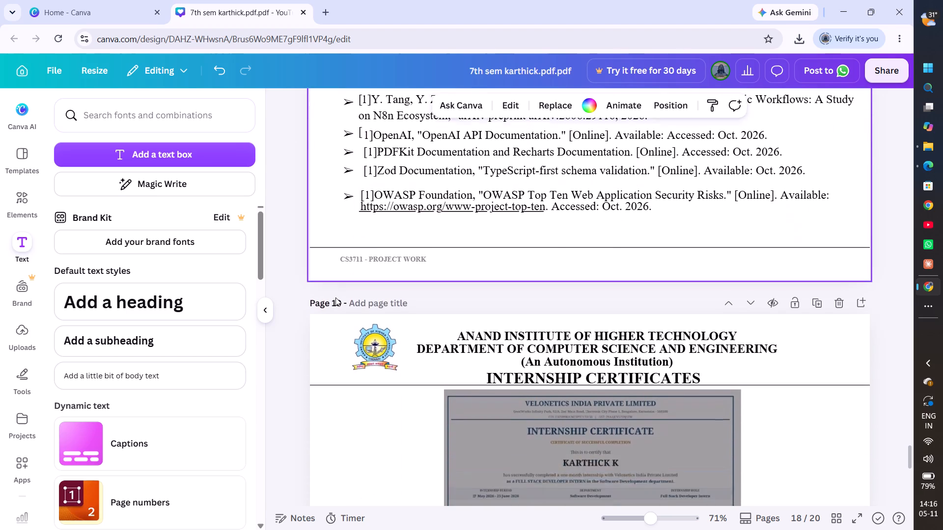
scroll(335, 297, "down", 1)
scroll(406, 361, "down", 2)
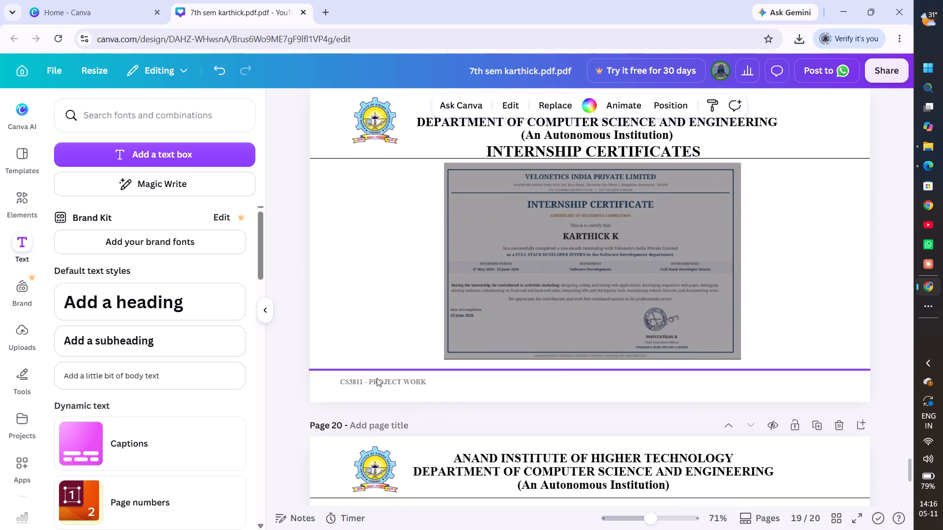
double_click(357, 380)
left_click(357, 380)
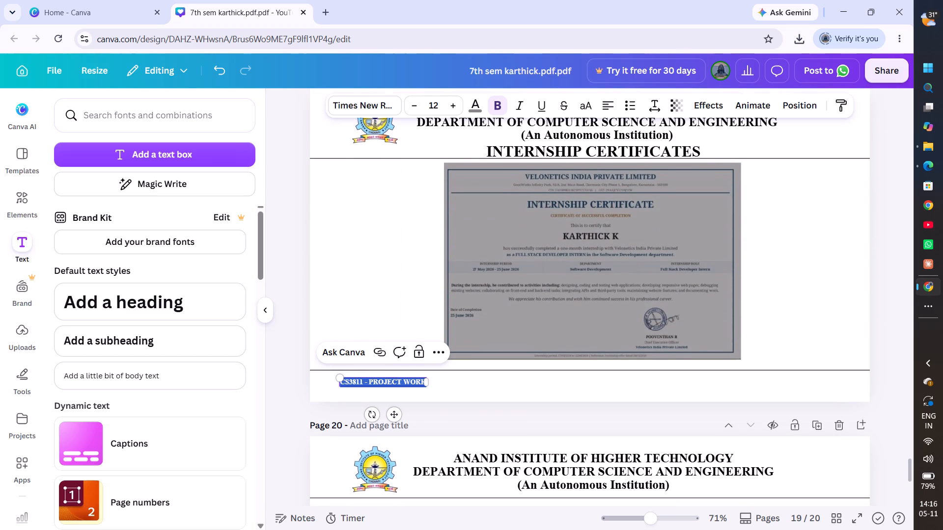
left_click(357, 380)
key("BackSpace")
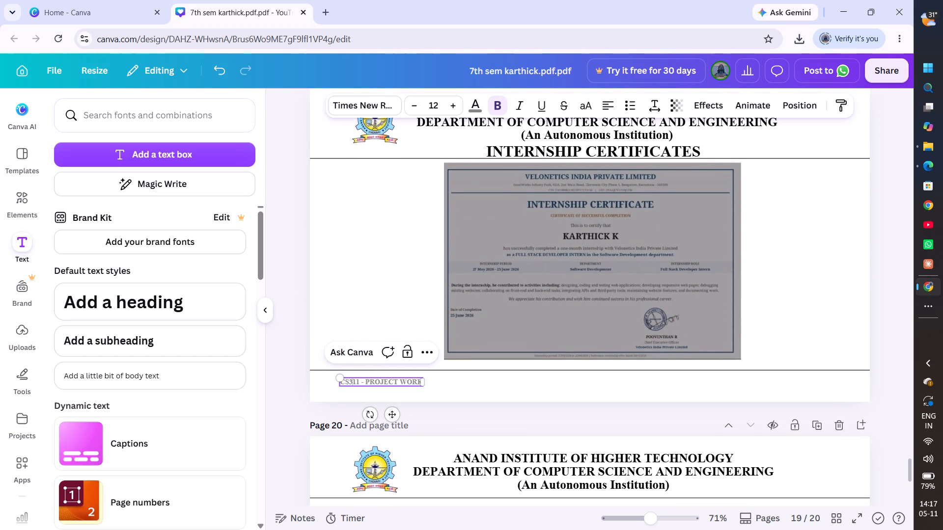
key("7")
Change the course code in the Thank You slide's footer on page 20 to CS3711.
scroll(357, 380, "down", 4)
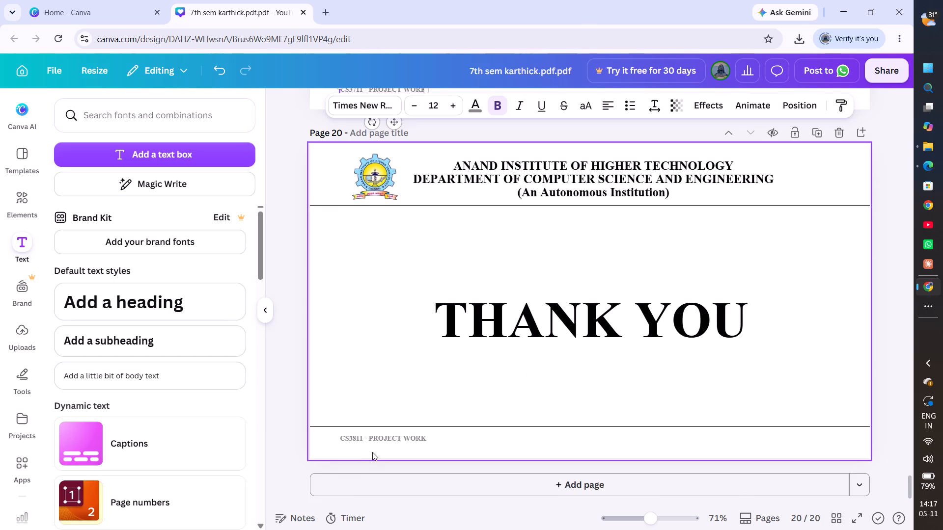
double_click(354, 436)
left_click(354, 436)
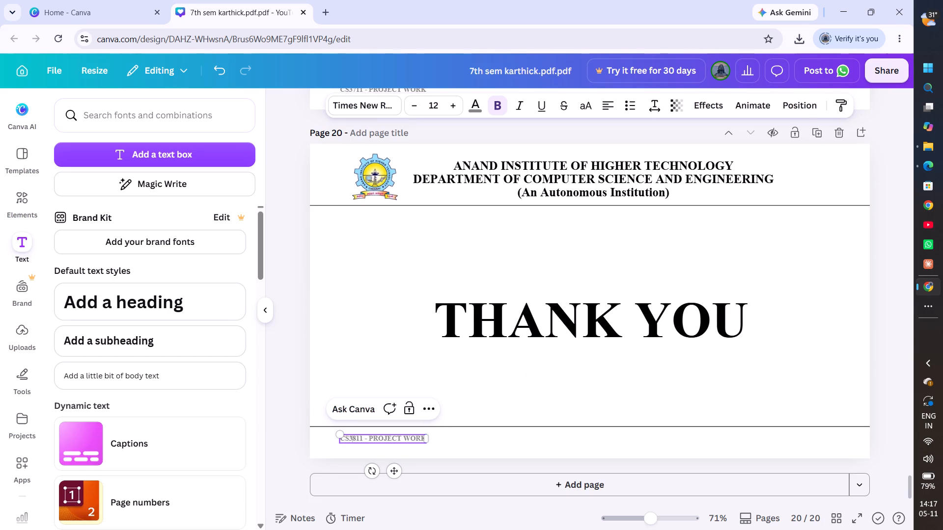
key("Right")
key("BackSpace")
key("7")
Download all pages of the corrected presentation as a PDF with the Digital preset.
scroll(354, 436, "down", 1)
scroll(354, 436, "up", 9)
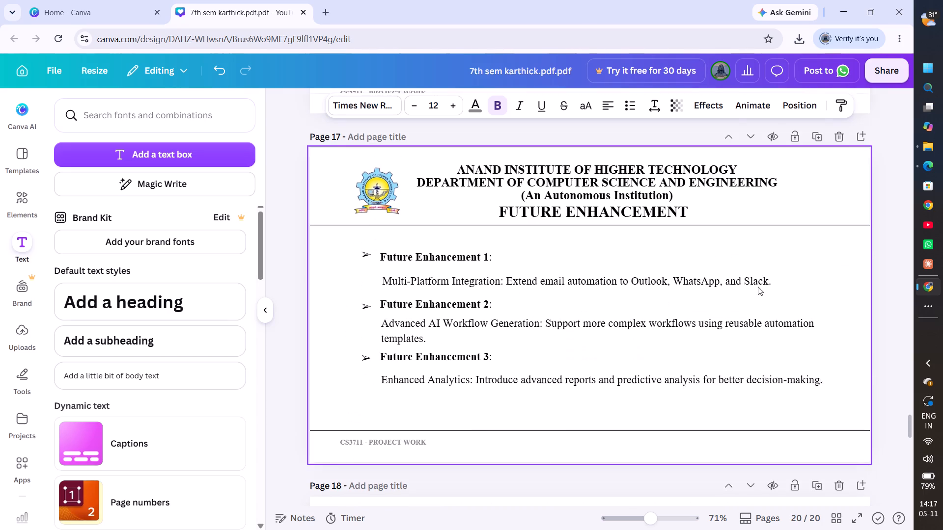
left_click(889, 76)
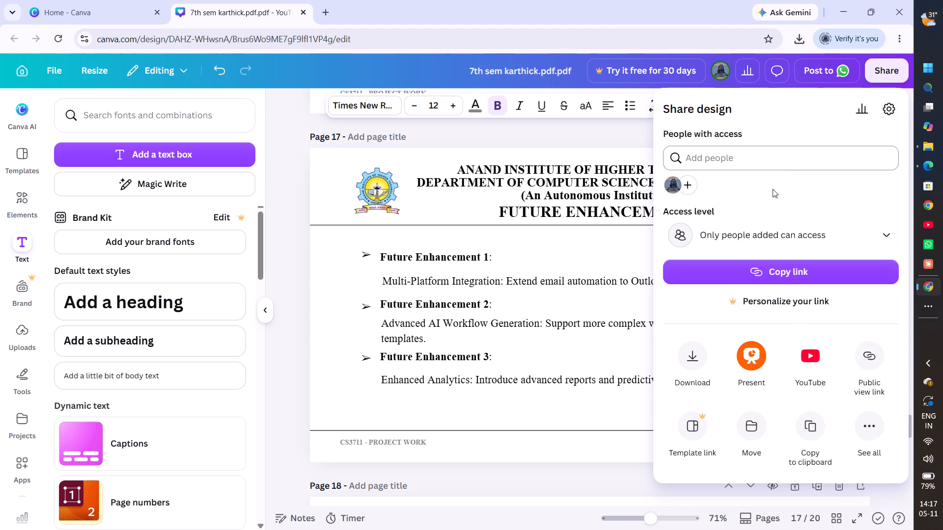
left_click(685, 357)
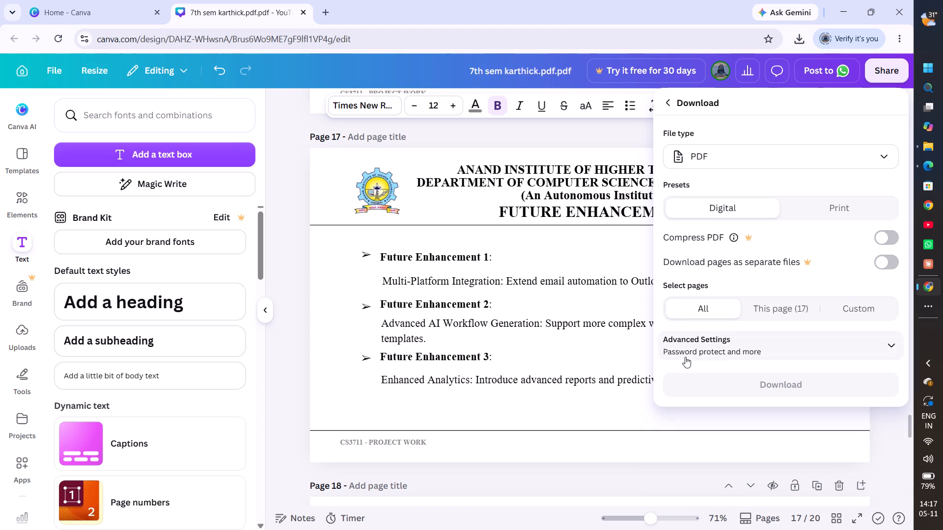
left_click(732, 392)
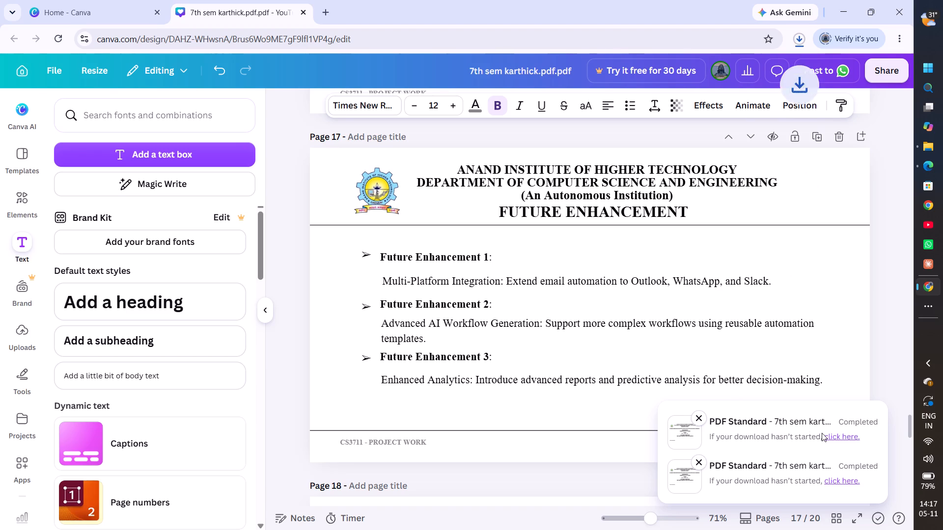
Open the newest exported presentation PDF from the browser's download history.
left_click(801, 40)
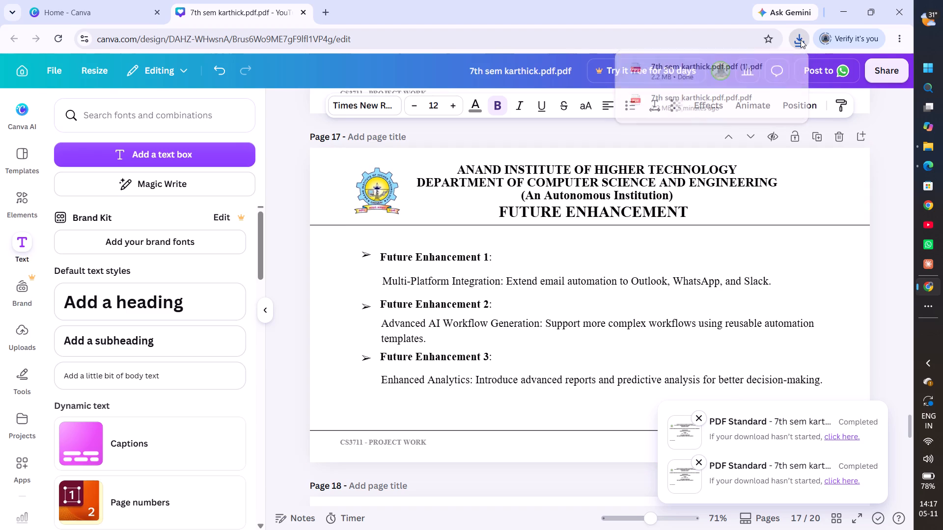
double_click(801, 40)
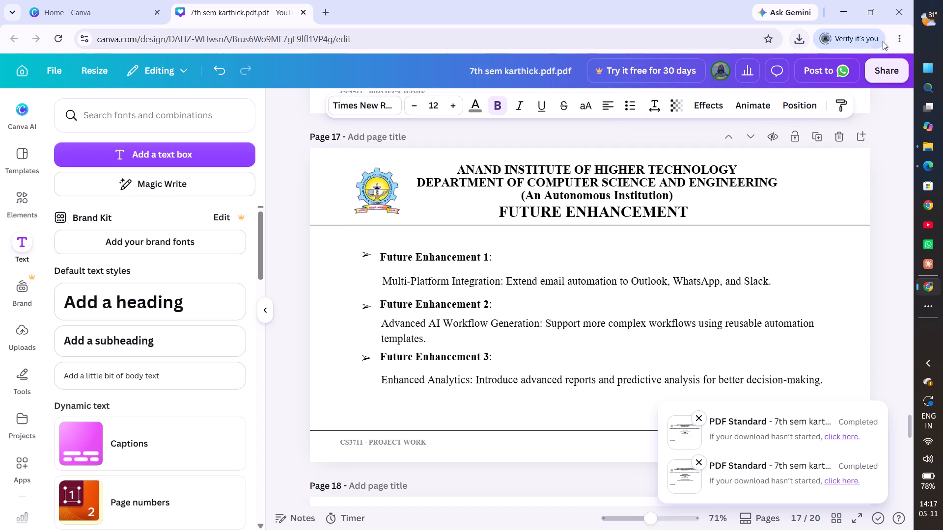
left_click(900, 40)
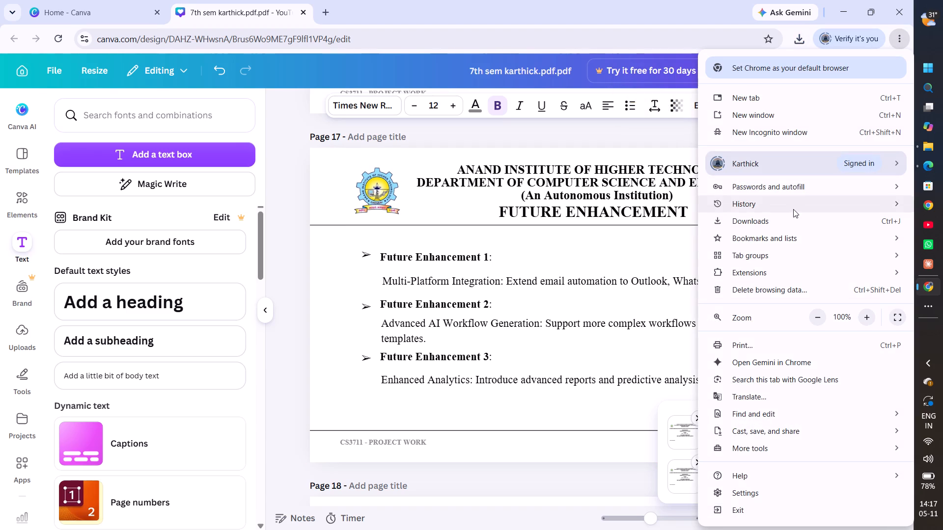
left_click(794, 221)
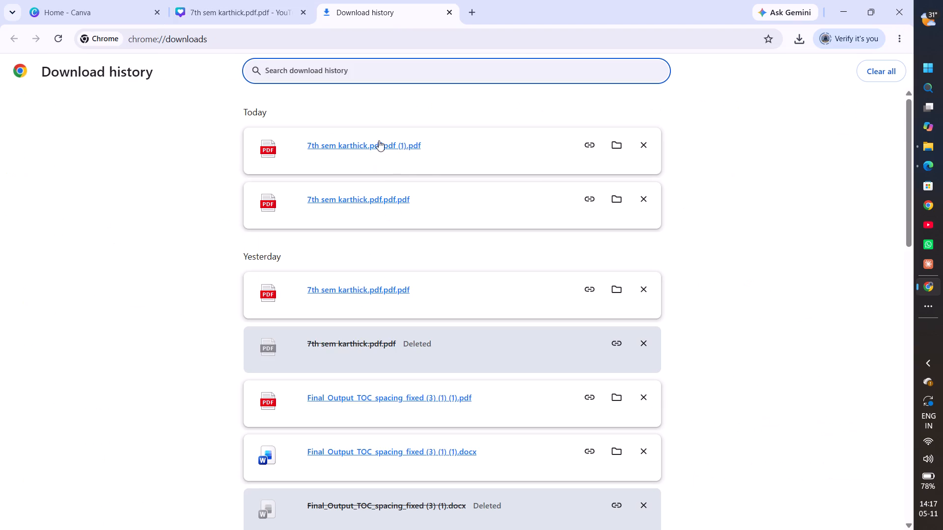
left_click(379, 142)
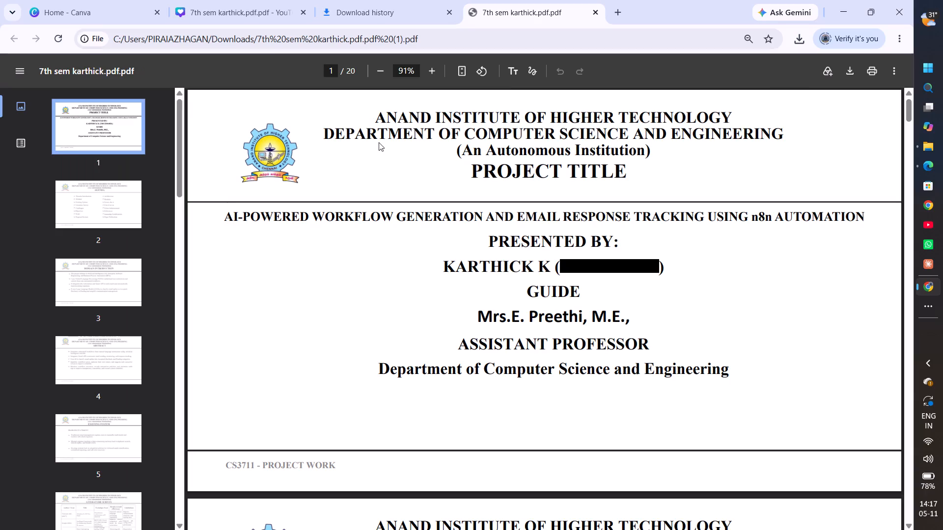
Present the exported PDF in full screen and check page navigation around the project title slide.
left_click(896, 69)
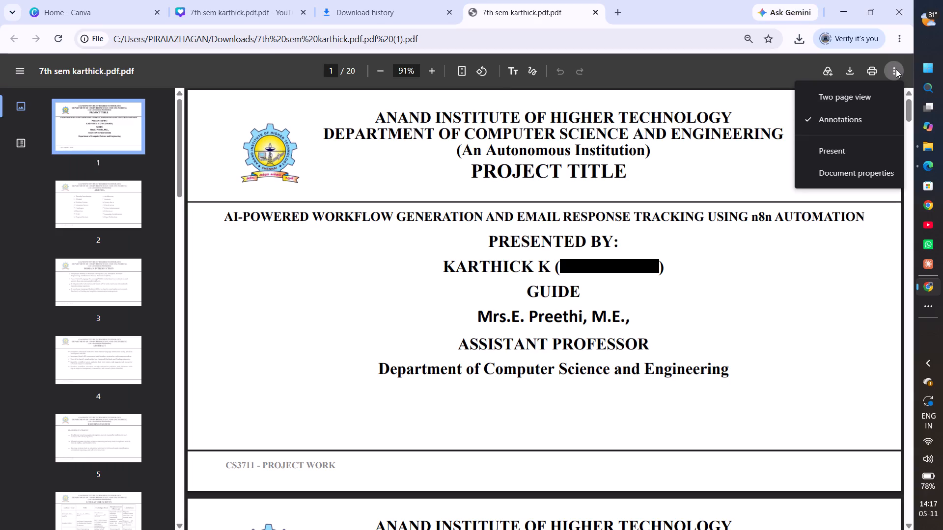
left_click(857, 143)
key("Right")
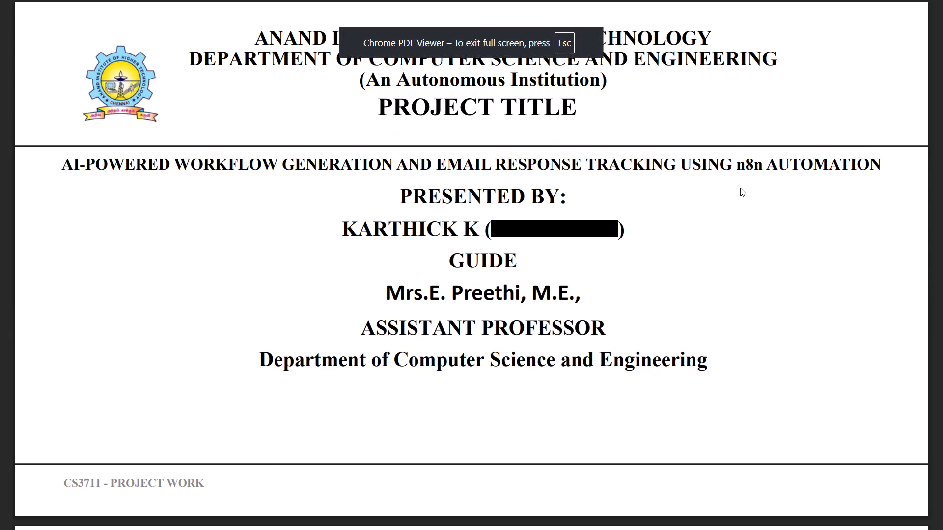
key("Left")
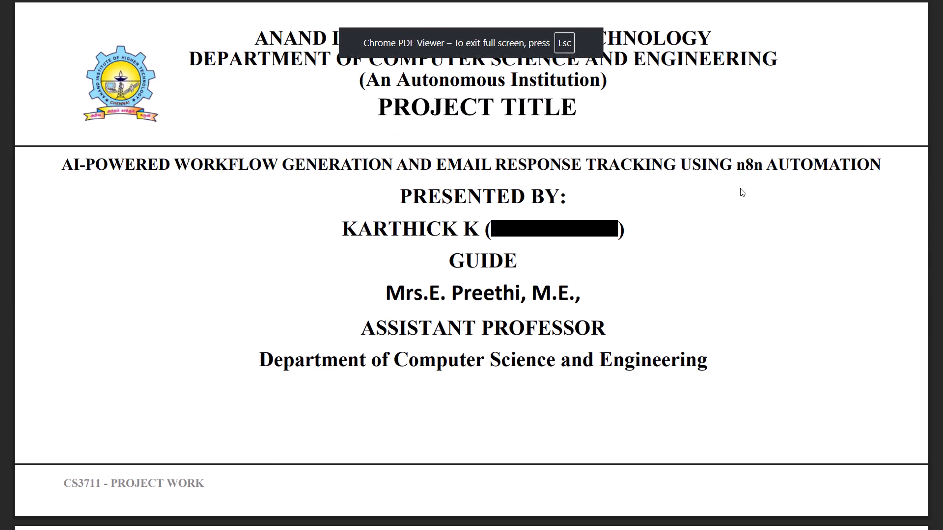
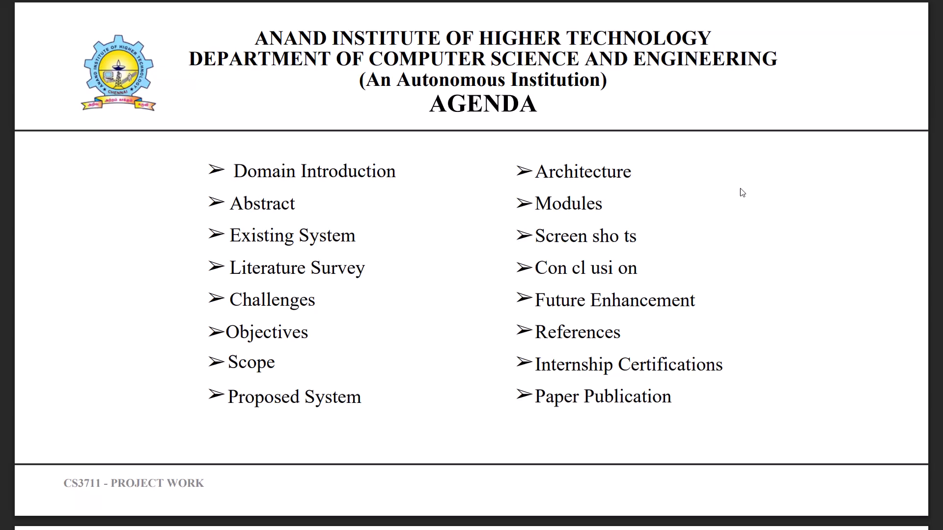
Advance the full-screen PDF from the Agenda slide to review the Domain Introduction slide.
key("Down")
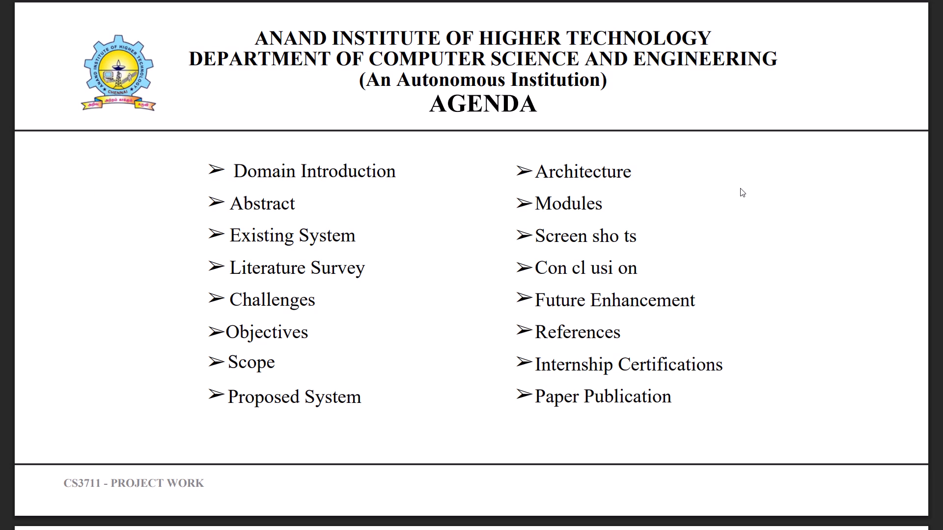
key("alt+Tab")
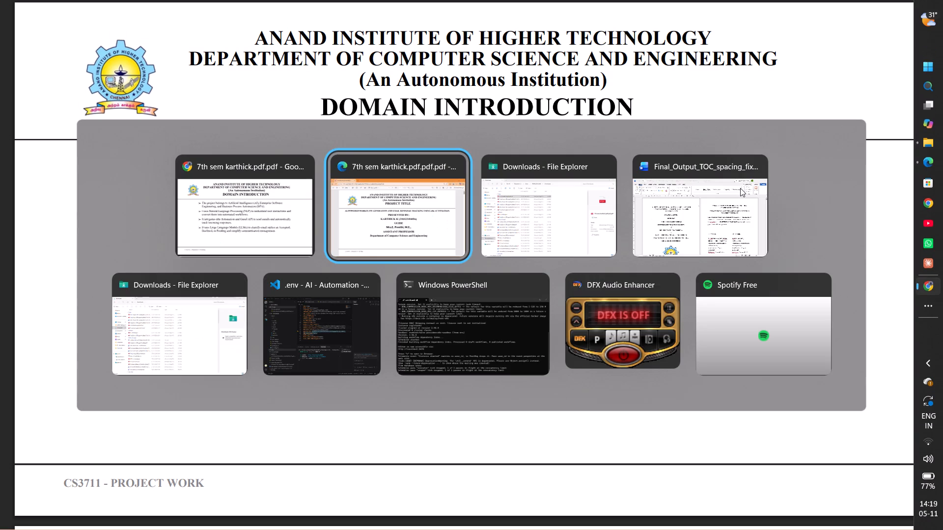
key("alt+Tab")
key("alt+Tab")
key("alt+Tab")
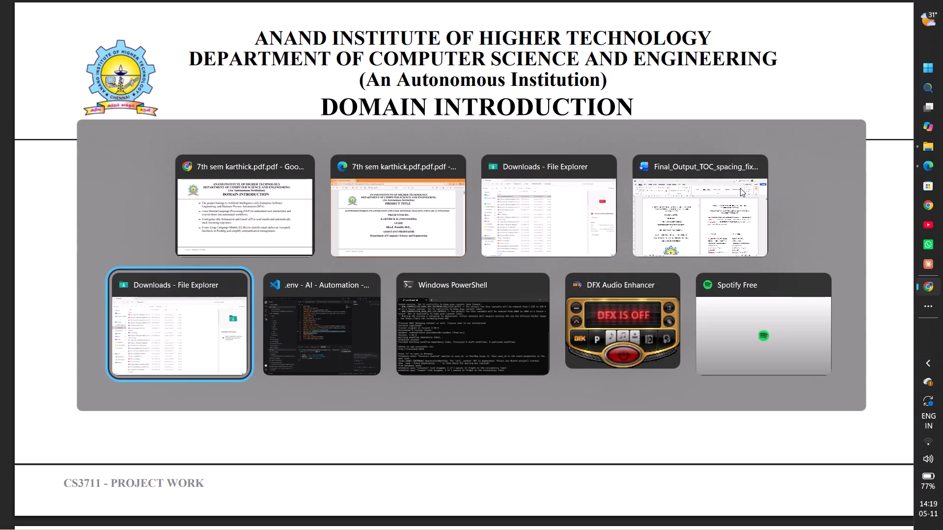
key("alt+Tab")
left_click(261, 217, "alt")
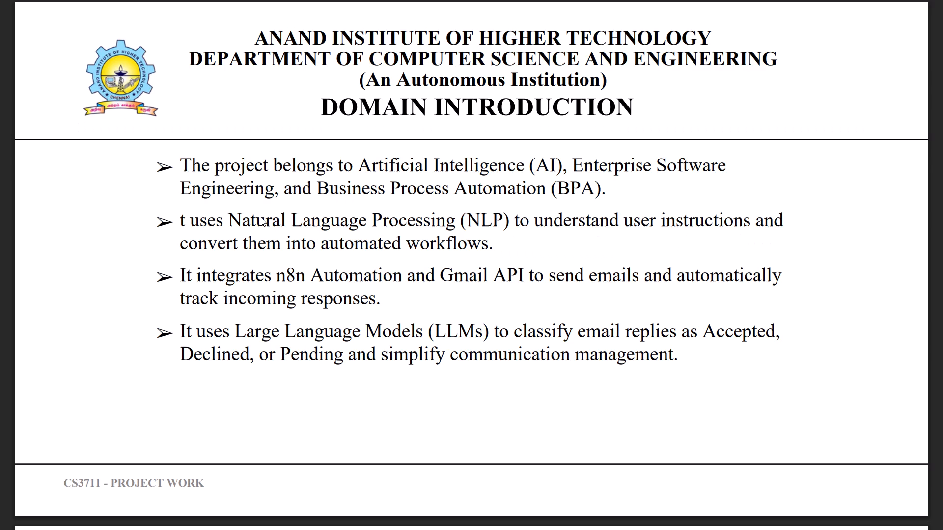
Leave the full-screen PDF, return to the Canva design and open the Domain Introduction bullet text on page 3 for editing.
key("Escape")
left_click(205, 4)
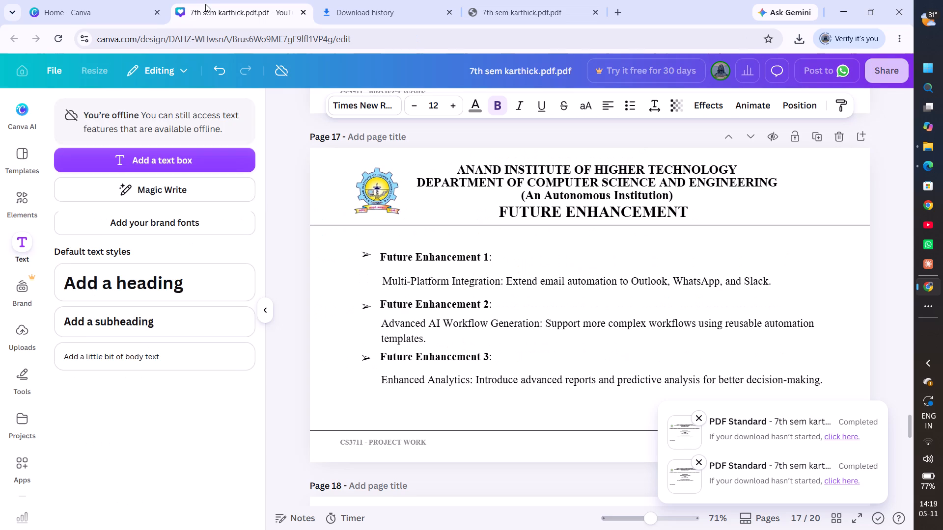
scroll(500, 333, "up", 7)
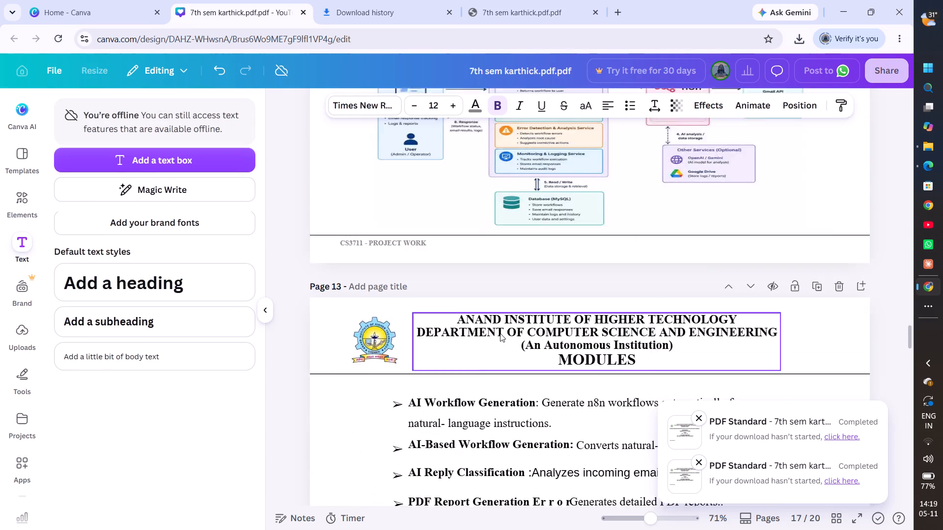
scroll(500, 333, "up", 10)
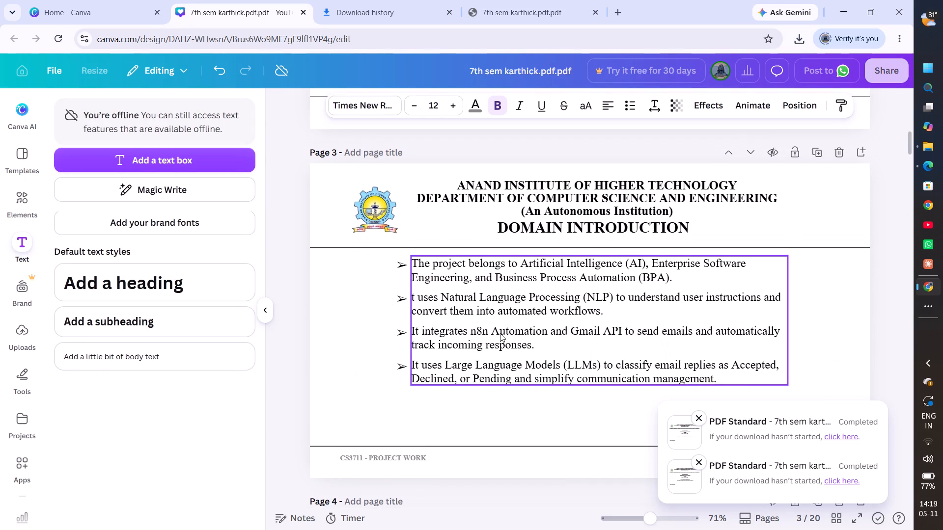
left_click(415, 296)
left_click(415, 296)
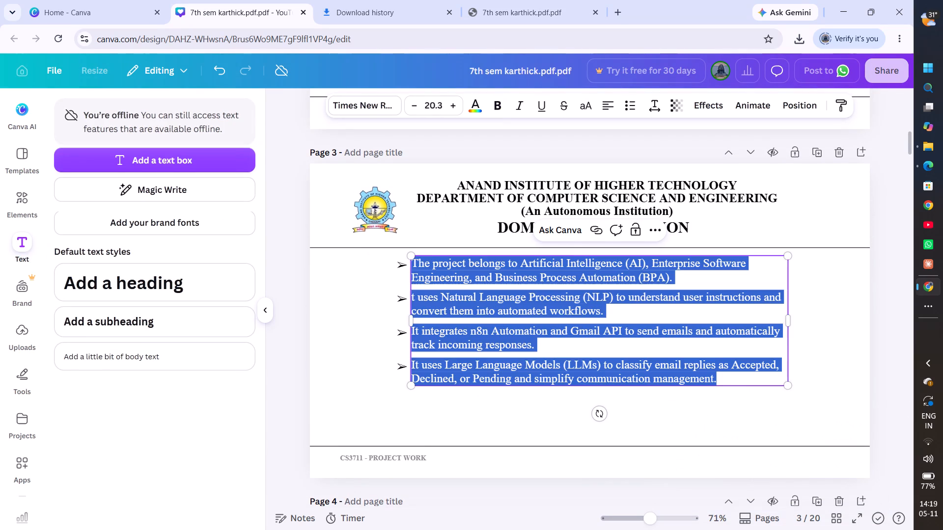
Correct the start of the second Domain Introduction bullet on page 3 to read "It uses" and leave the text box.
left_click(415, 296)
key("Left")
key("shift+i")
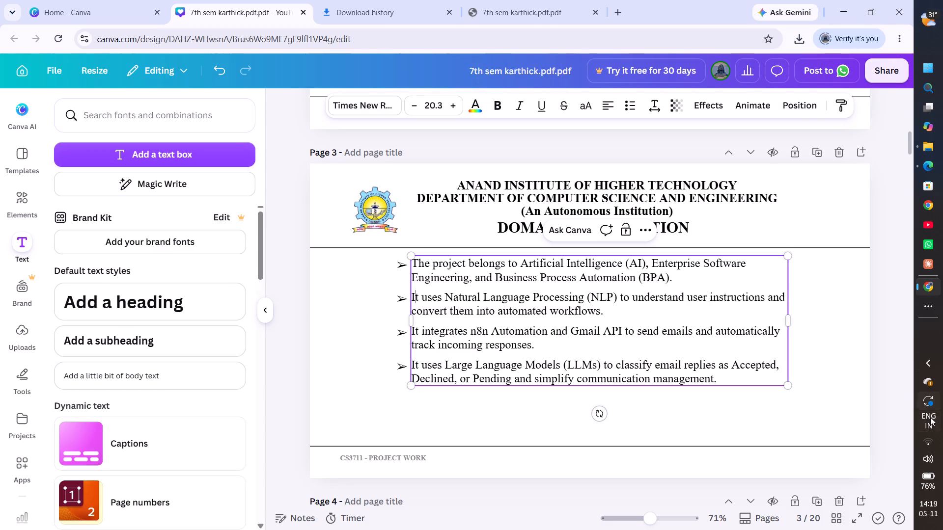
left_click(926, 446)
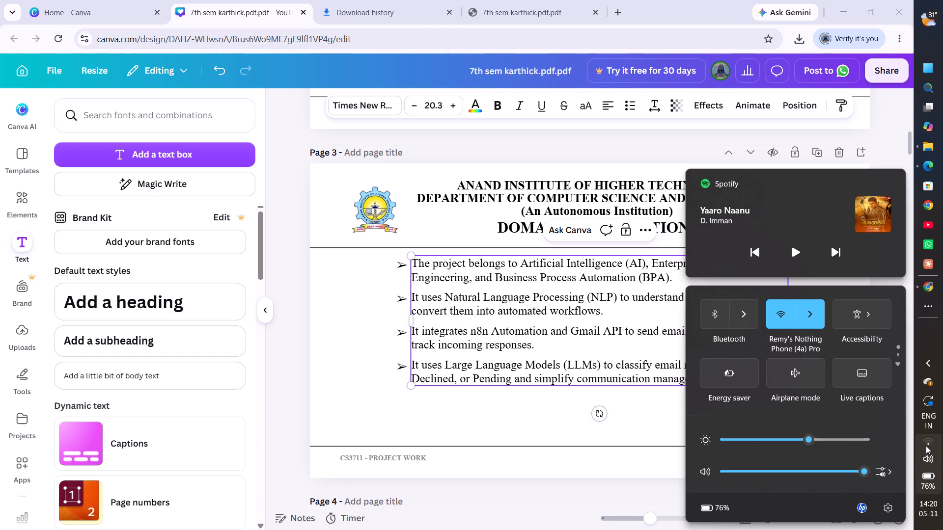
left_click(594, 432)
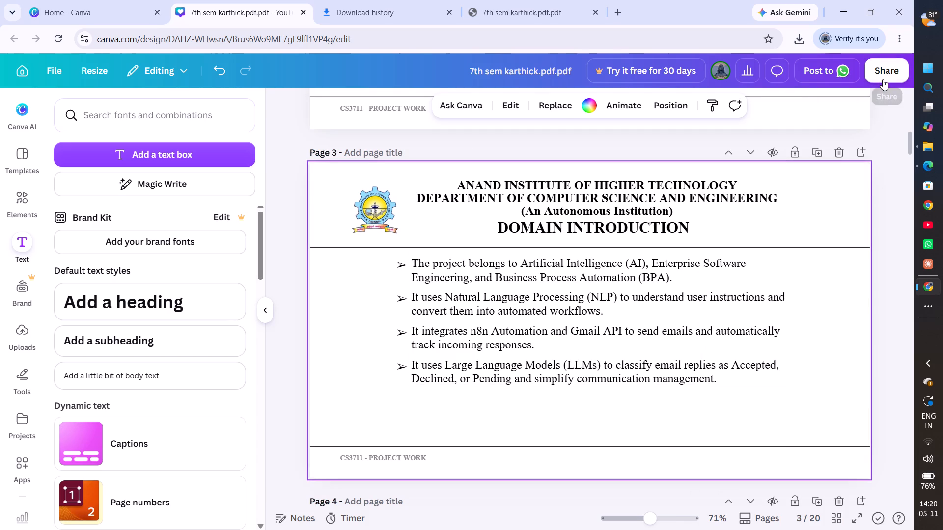
Open the design's download options for exporting it as a PDF.
left_click(883, 79)
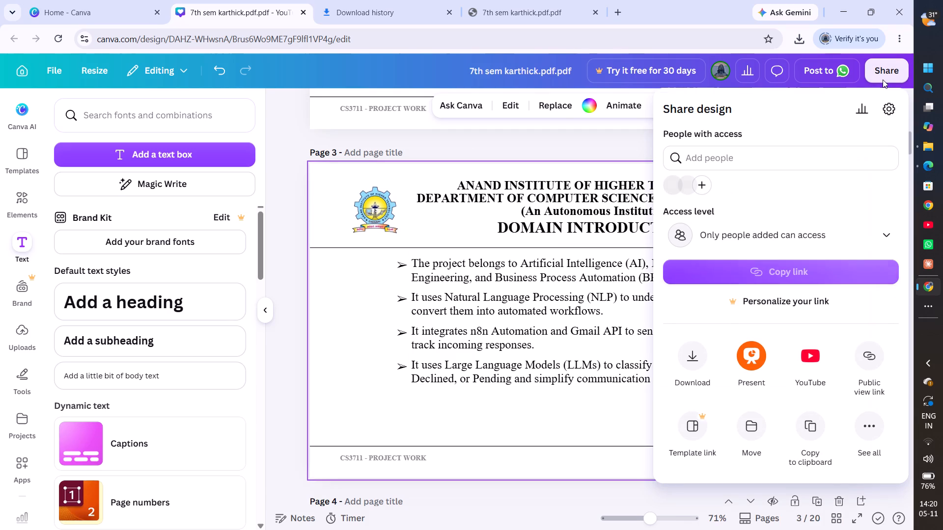
left_click(698, 346)
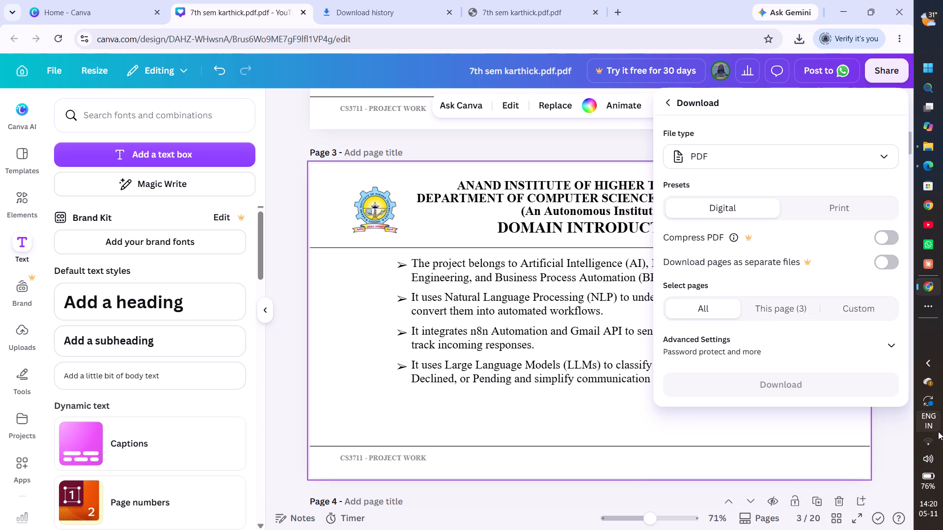
Switch the computer's Wi-Fi connection to the "Karthick..." network, with automatic connection enabled.
left_click(934, 455)
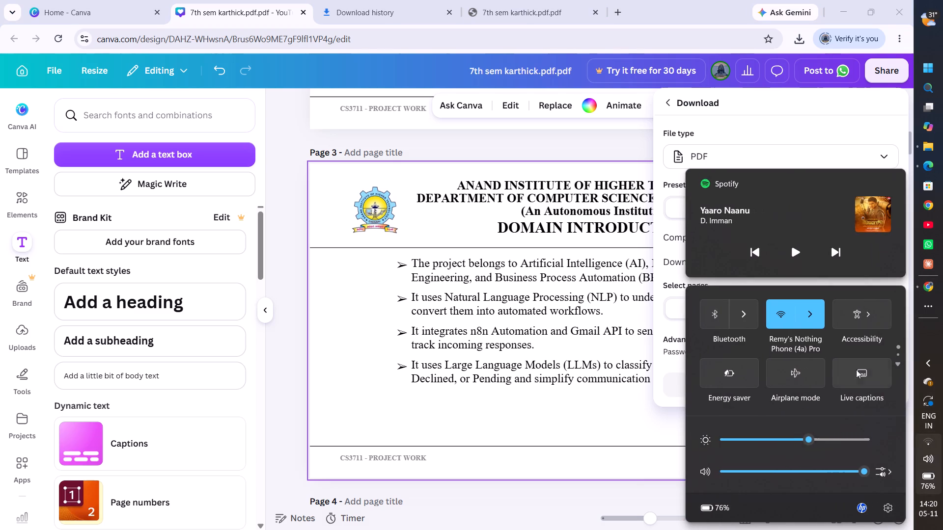
left_click(815, 320)
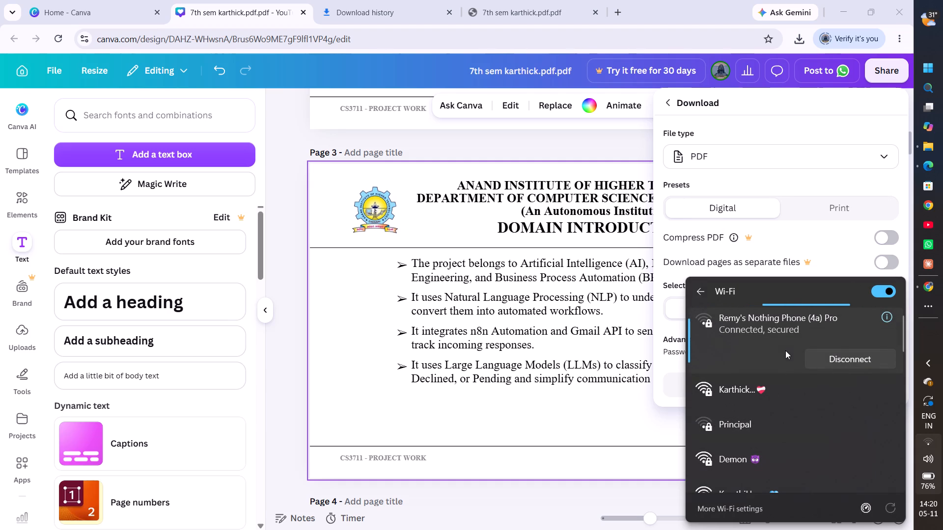
left_click(764, 403)
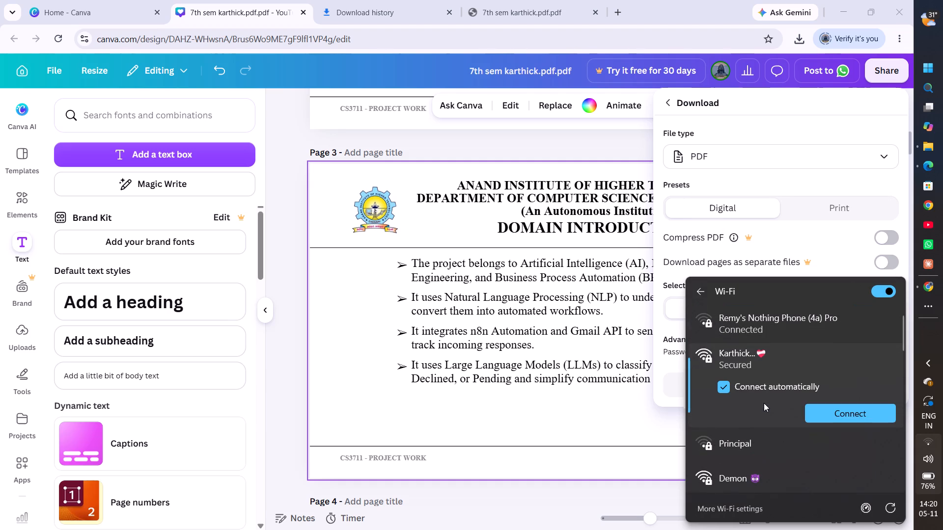
left_click(817, 412)
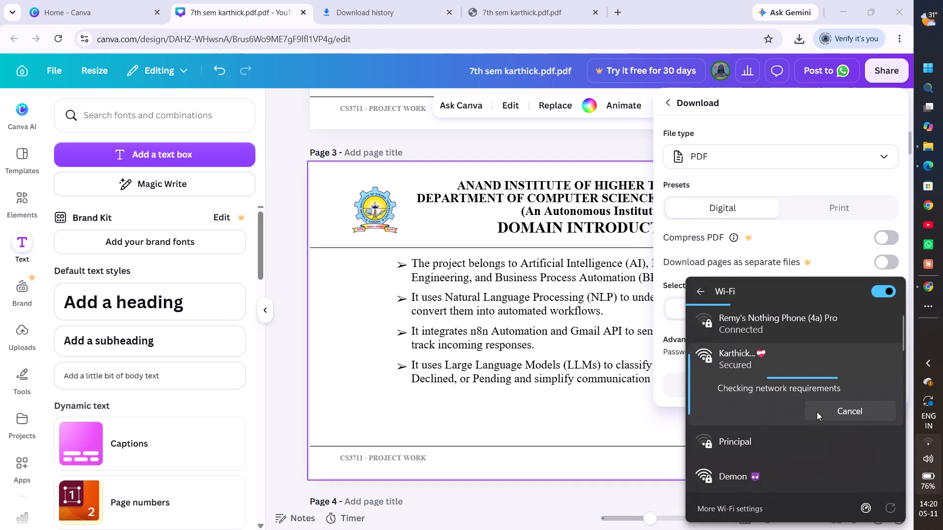
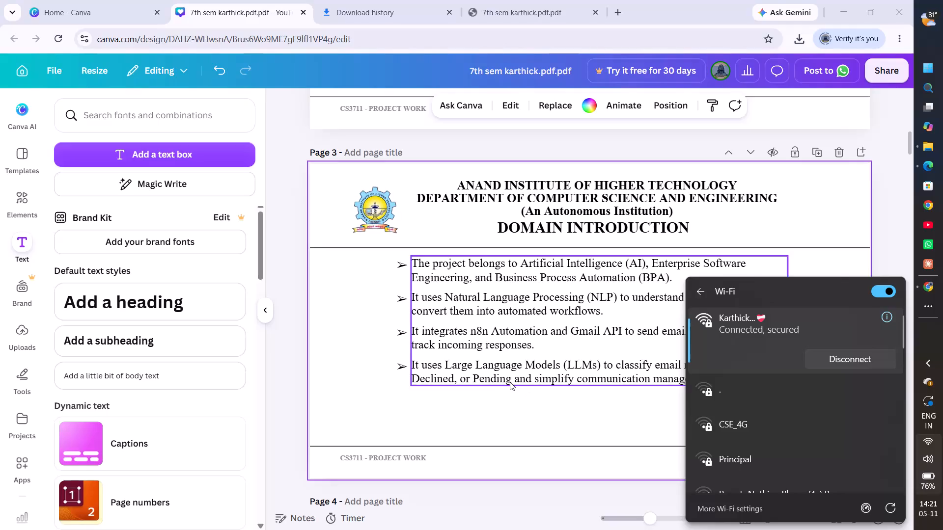
Dismiss the Wi-Fi network list and return to the Domain Introduction slide on page 3 of the design.
left_click(522, 408)
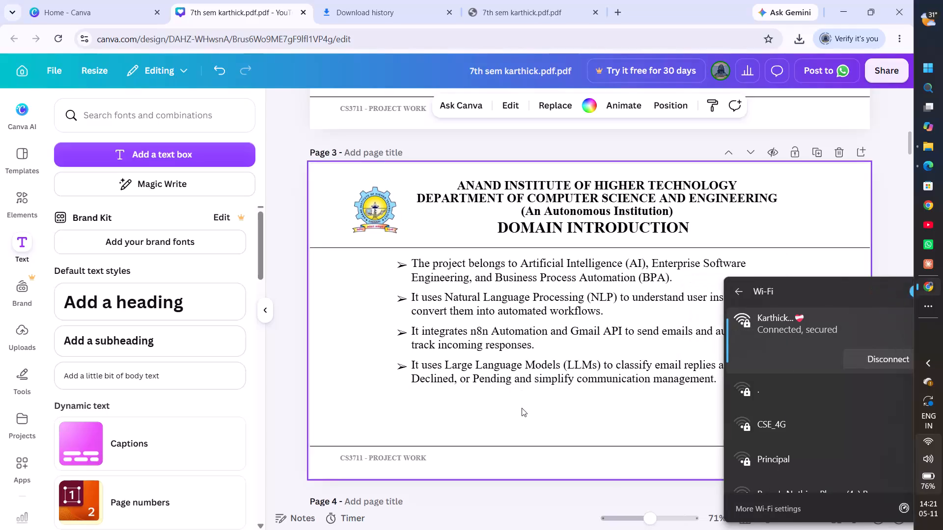
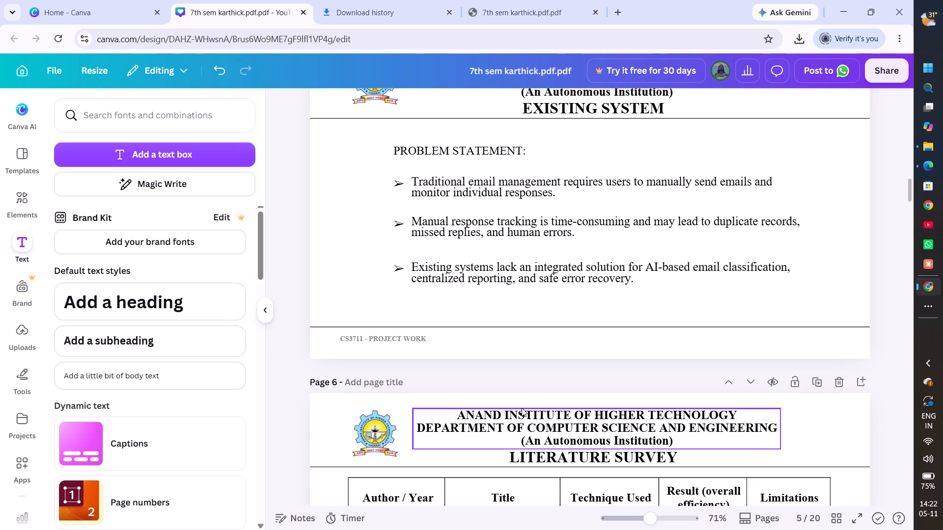
Look over the Literature Survey table on page 6 of the design for text and layout errors.
scroll(522, 408, "down", 3)
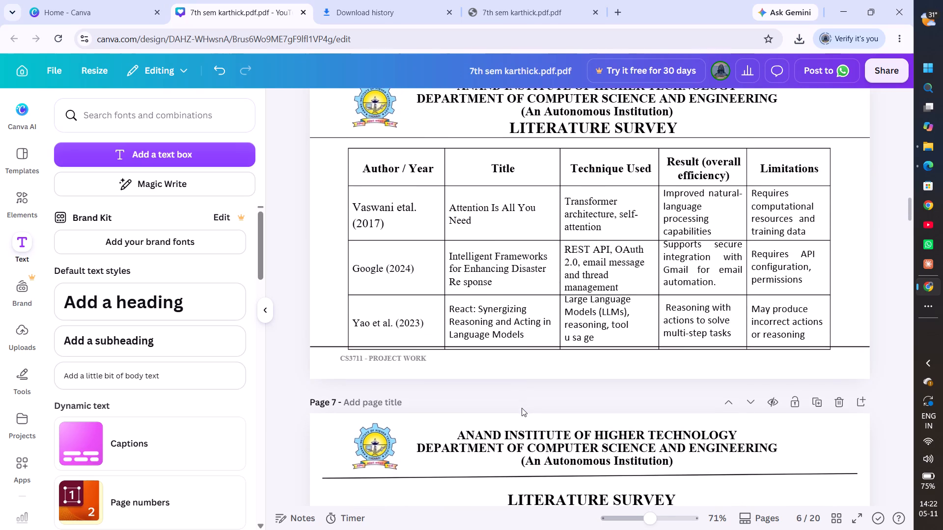
scroll(522, 408, "down", 3)
scroll(522, 408, "up", 1)
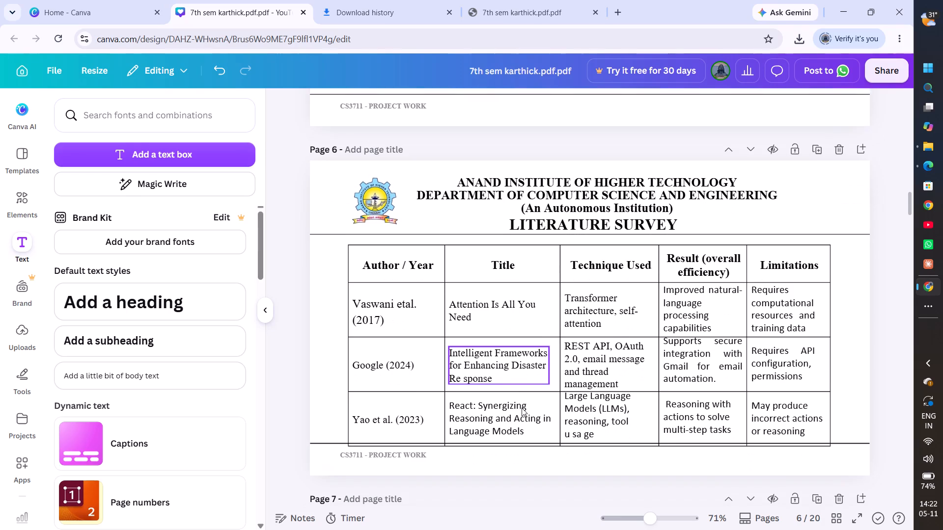
scroll(522, 408, "down", 1)
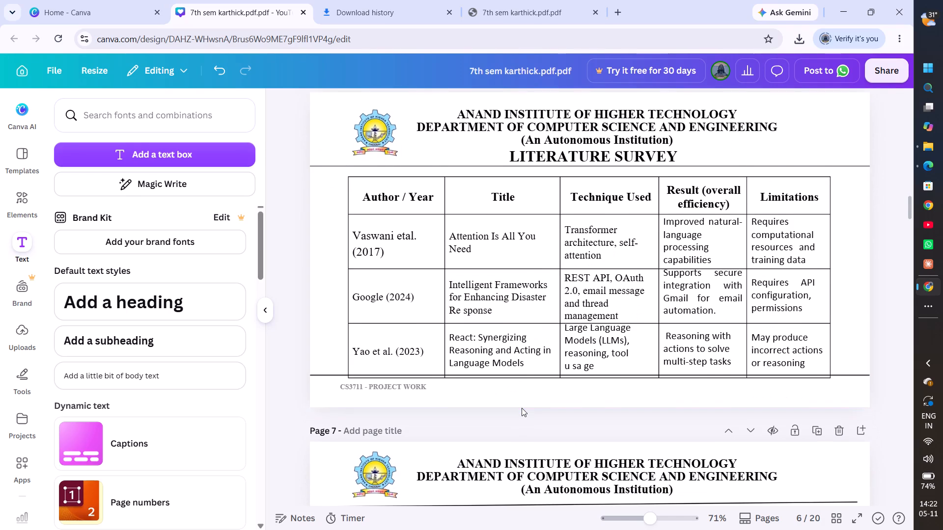
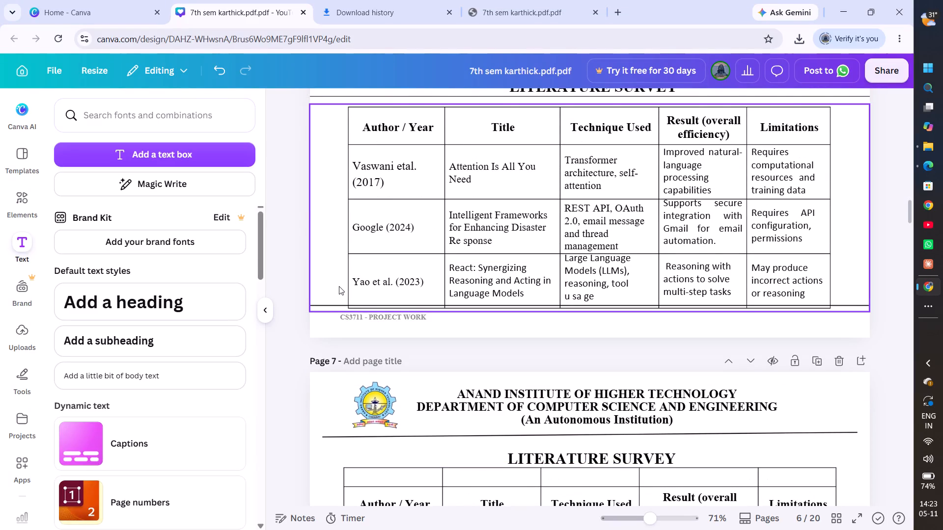
Reposition the table grid image on page 6 slightly to the right so its lines separate the text rows and clear the footer.
left_click_drag(339, 286, 345, 291)
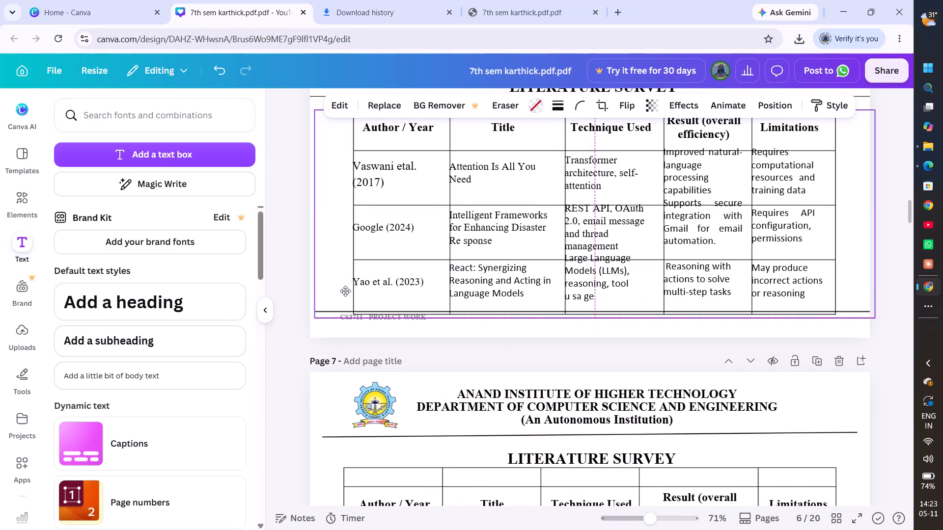
left_click_drag(345, 291, 346, 291)
scroll(346, 291, "up", 1)
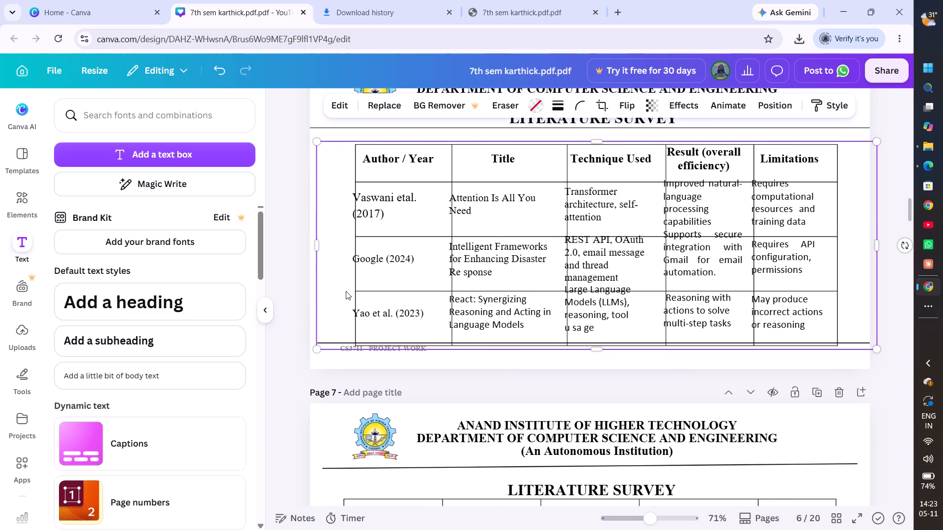
scroll(346, 291, "up", 2)
left_click_drag(341, 290, 340, 285)
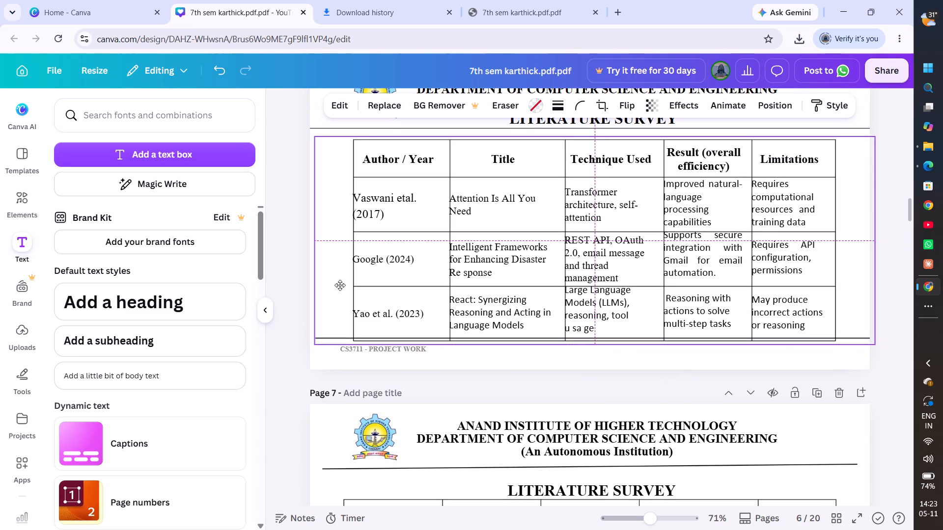
left_click_drag(340, 285, 340, 281)
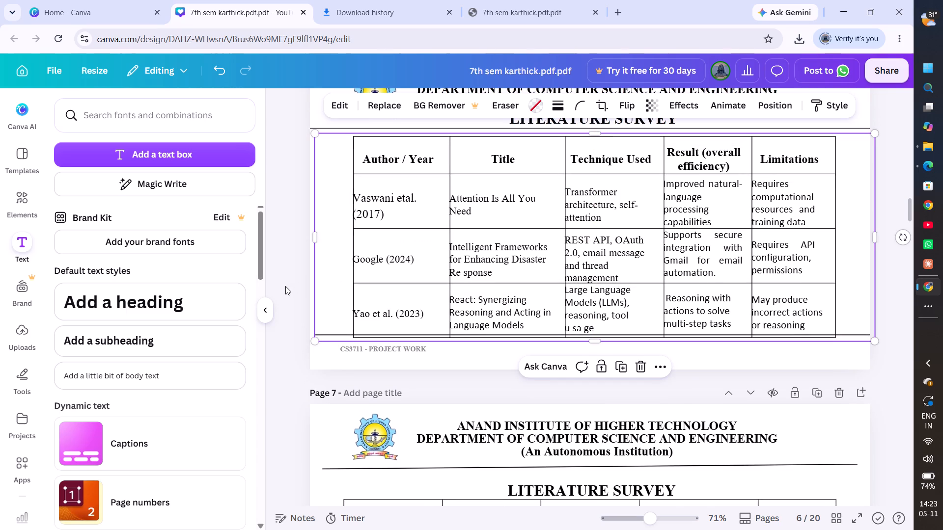
left_click(285, 286)
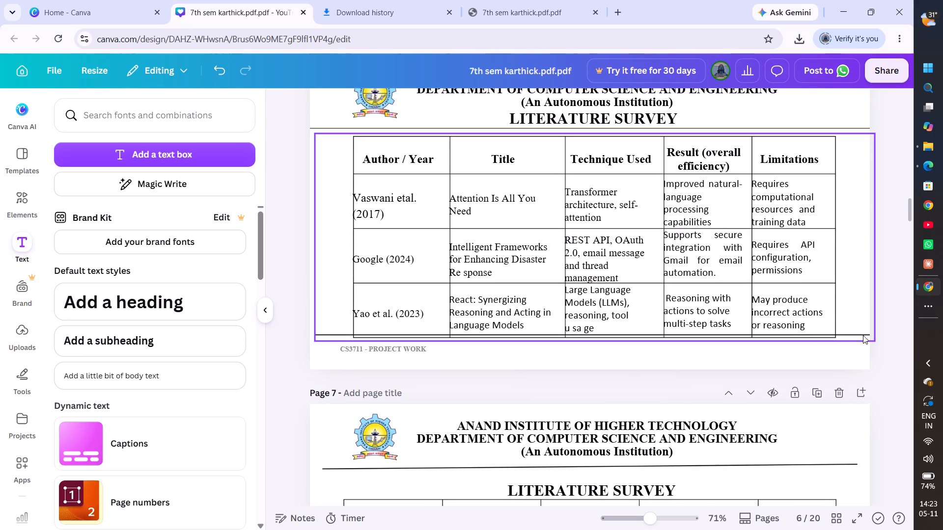
Nudge the Limitations text of the first two rows slightly right, away from the column's border line.
scroll(866, 332, "left", 2)
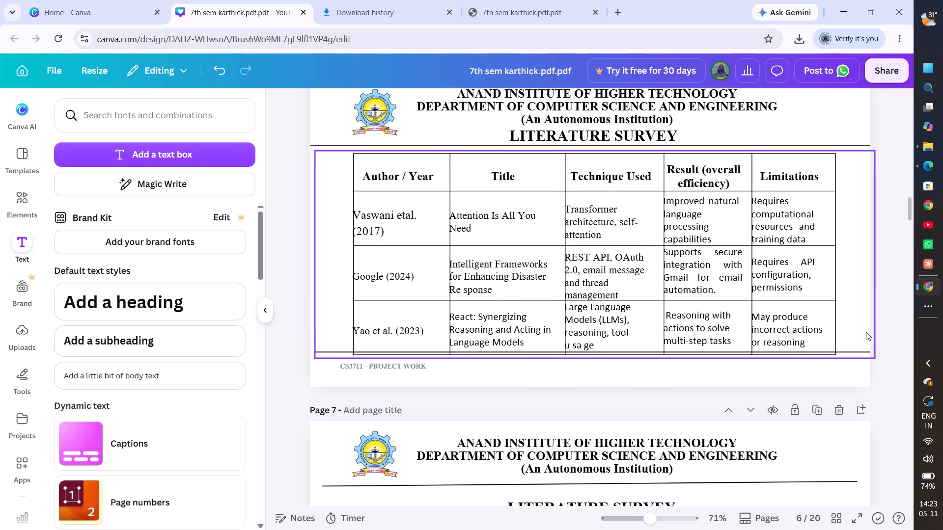
scroll(866, 332, "left", 1)
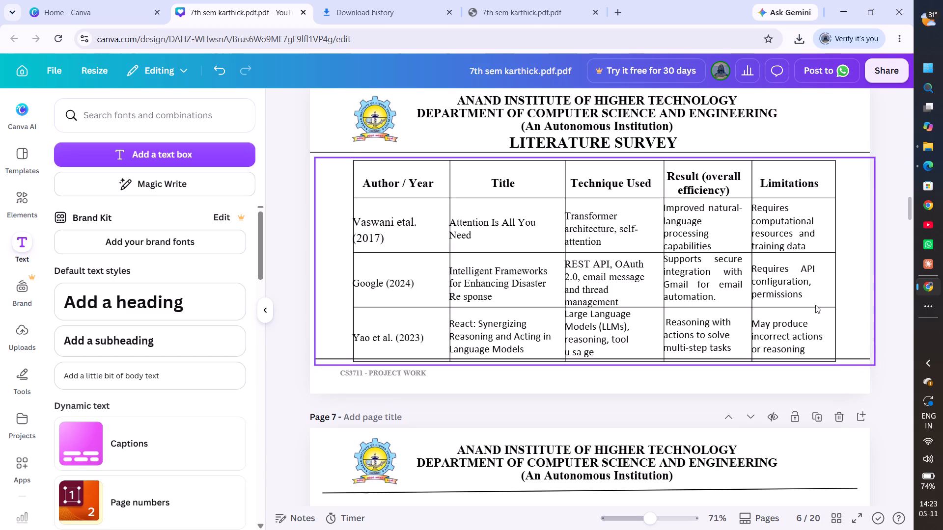
left_click(771, 295)
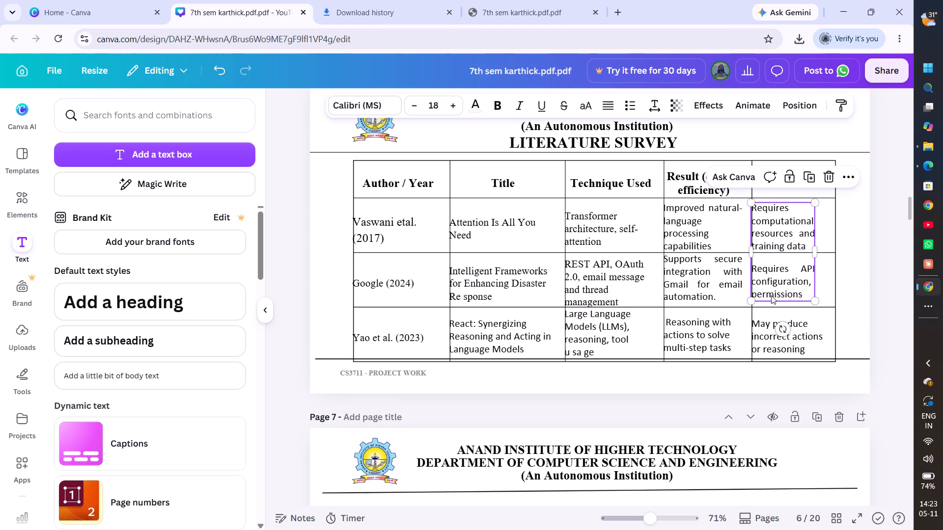
key("Right")
key("Right")
key("Right")
key("Right")
key("Right")
key("Right")
key("Right")
key("Right")
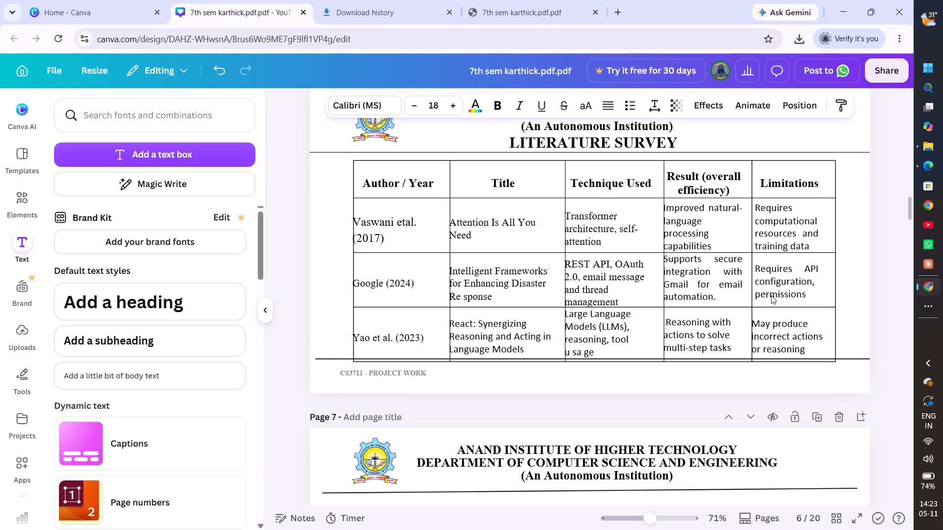
key("Right")
key("Right")
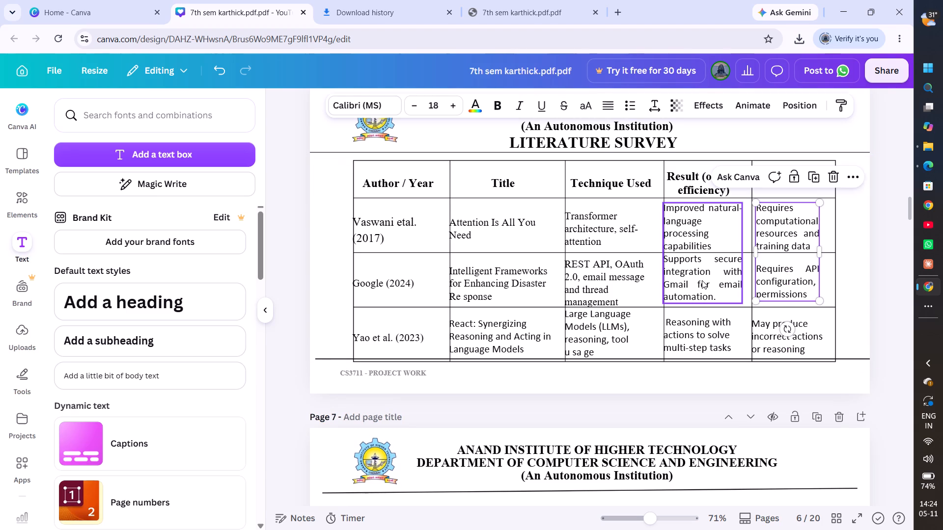
Nudge the Result column text of the Vaswani and Google rows slightly right, clear of the border line.
left_click(702, 280)
key("Right")
key("Right")
key("Right")
key("Right")
key("Right")
key("Right")
key("Right")
key("Right")
key("Right")
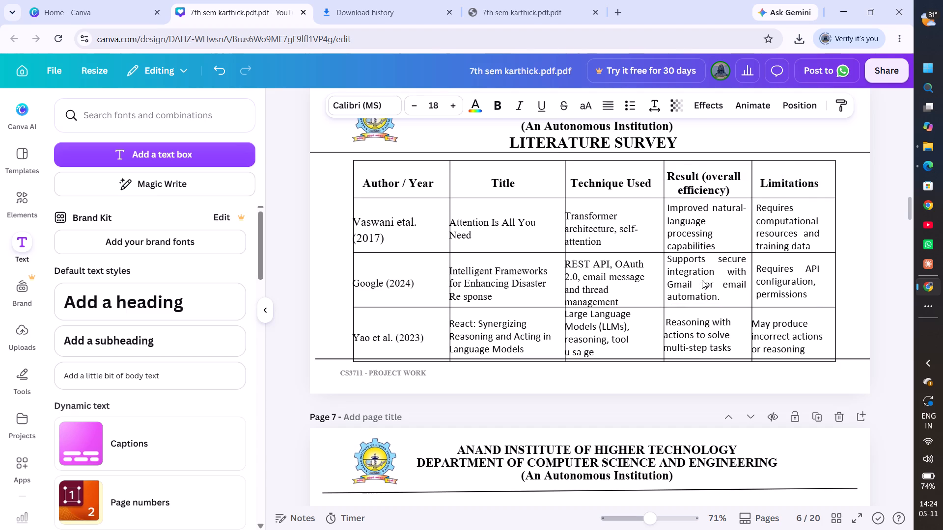
Nudge the "Reasoning with actions to solve multi-step tasks" text slightly right within its Result cell.
left_click(686, 351)
key("Right")
key("Right")
key("Right")
key("Right")
key("Right")
key("Right")
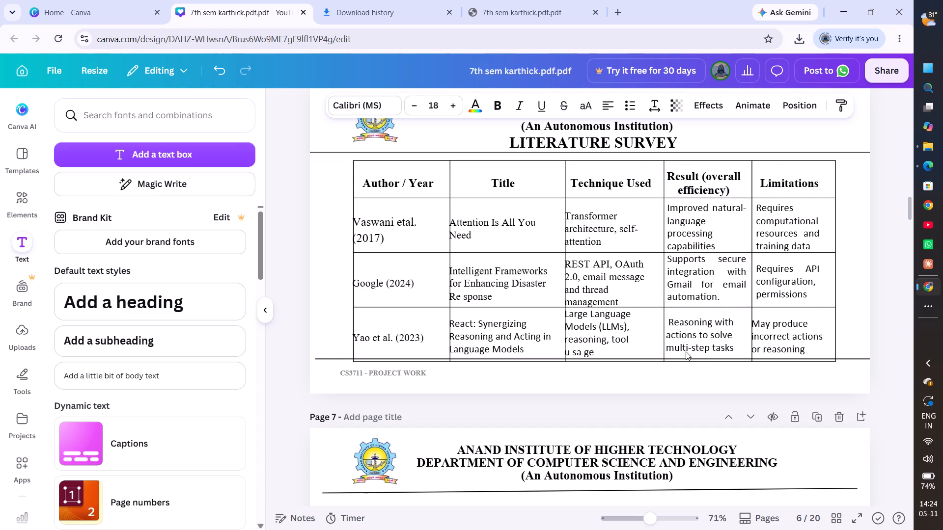
key("Right")
Nudge the "Models (LLMs), reasoning, tool" text in the Yao row's Technique Used cell slightly right.
left_click(600, 334)
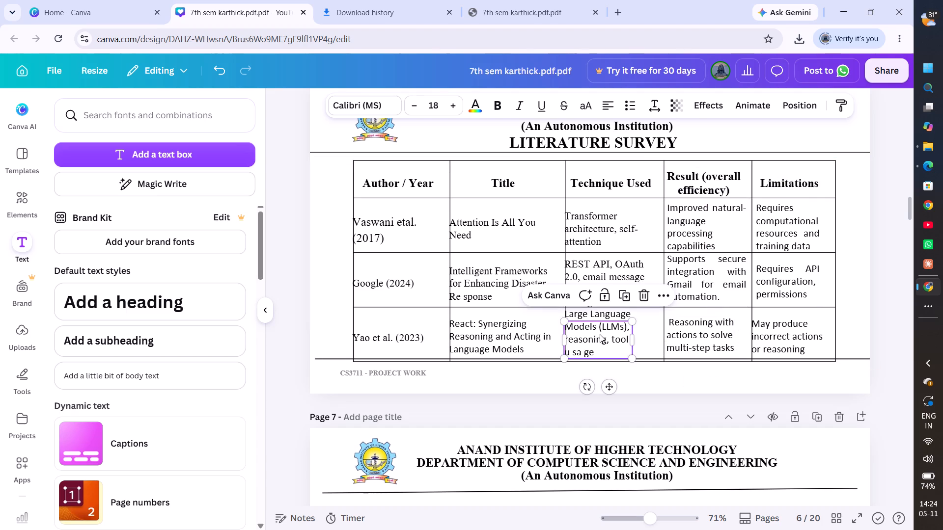
key("Right")
key("Right")
key("Right")
key("Right")
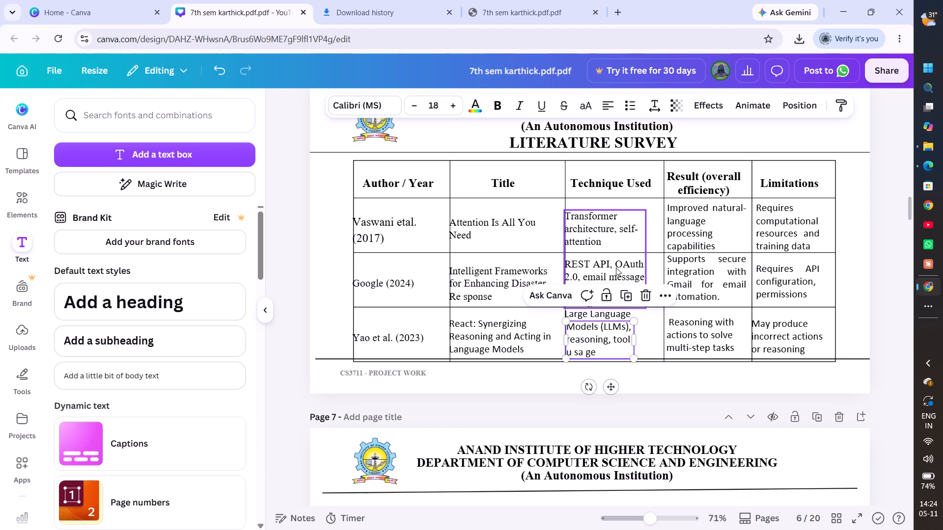
Nudge the Technique Used text of the Vaswani and Google rows slightly right, clear of the border line.
left_click(615, 268)
key("Right")
key("Right")
key("Right")
key("Right")
key("Right")
key("Right")
key("Right")
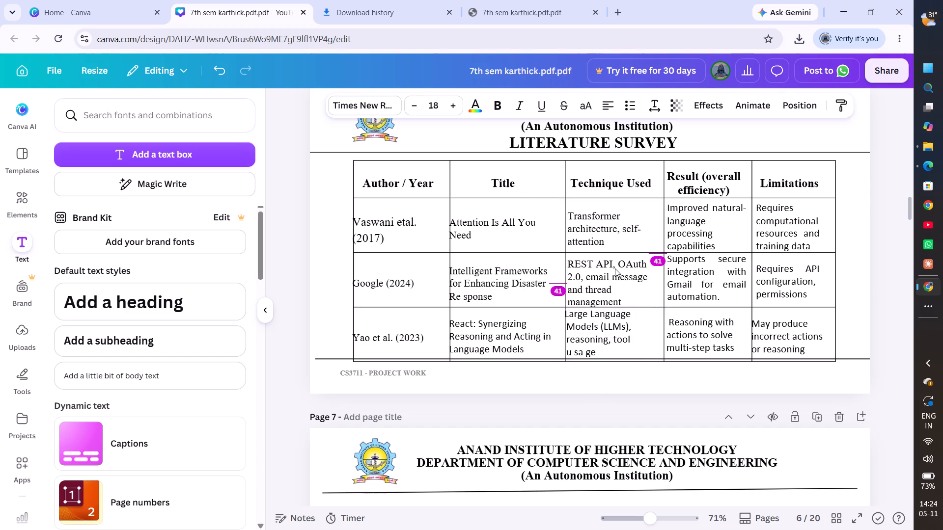
key("Right")
key("Right")
key("Right")
key("Right")
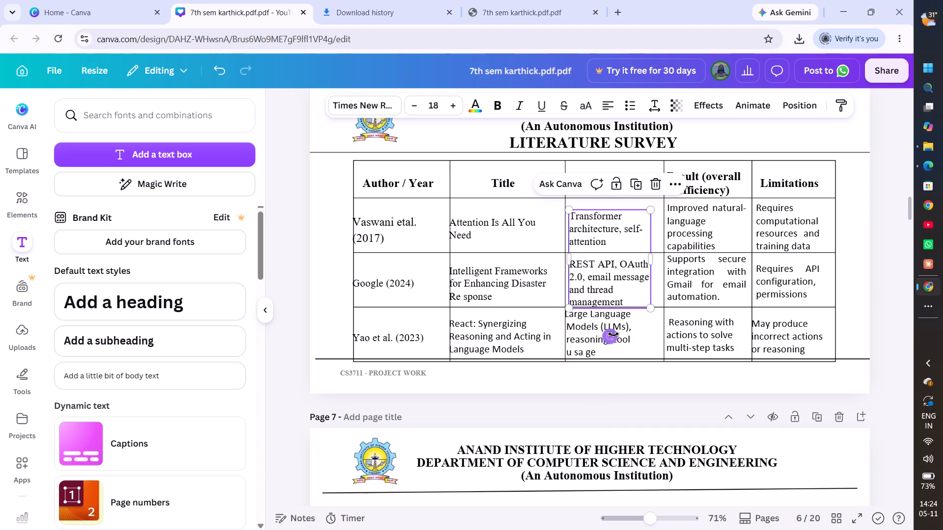
Nudge the "Models (LLMs), reasoning, tool" text further right to line up with the Technique Used text above it.
left_click(582, 340)
key("Right")
key("Right")
key("Right")
key("Right")
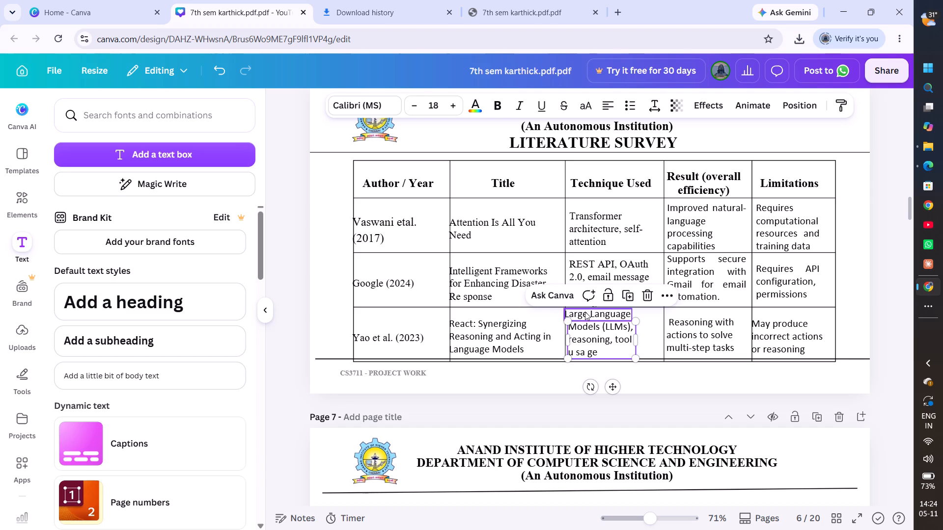
key("Right")
key("Right")
key("Right")
key("Right")
key("Right")
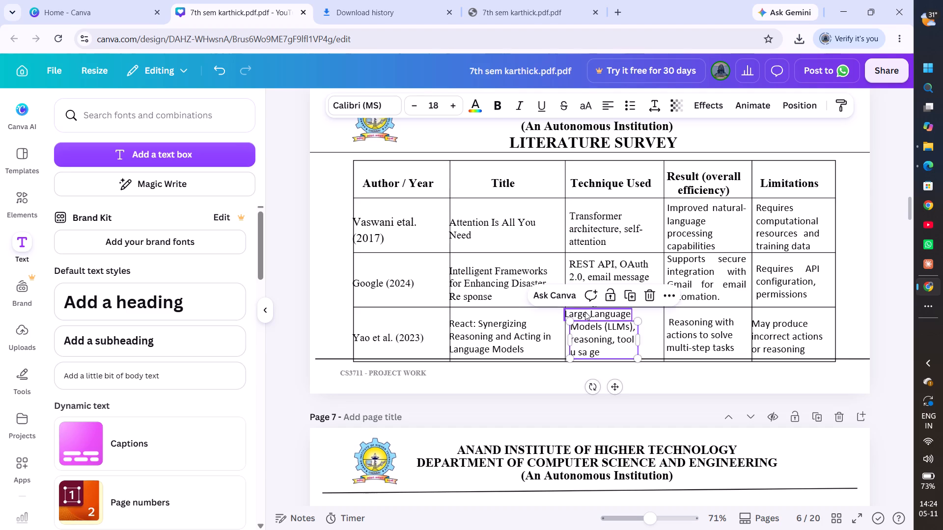
Nudge the "Large Language" line in the Yao row right to align with the rest of its cell's text.
left_click(585, 312)
key("Right")
key("Right")
key("Right")
key("Right")
key("Right")
key("Right")
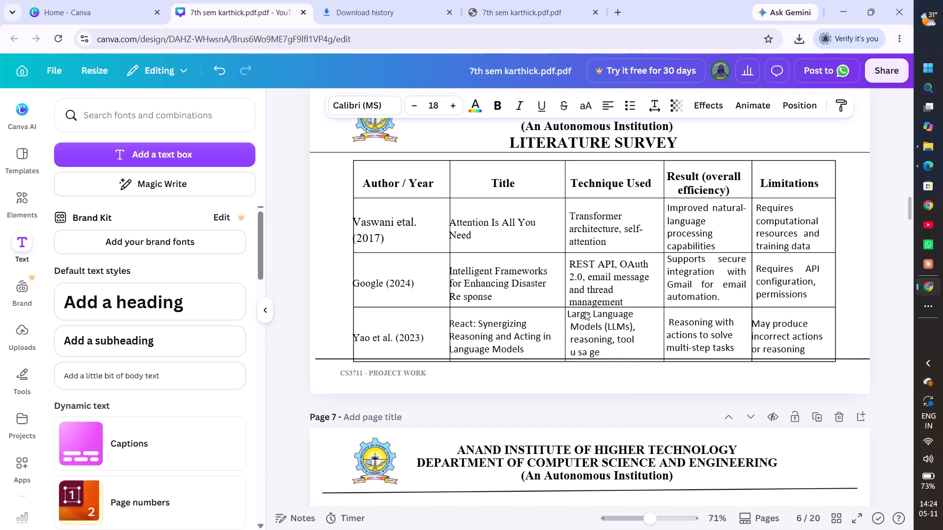
key("Right")
key("Right")
key("Right")
key("Right")
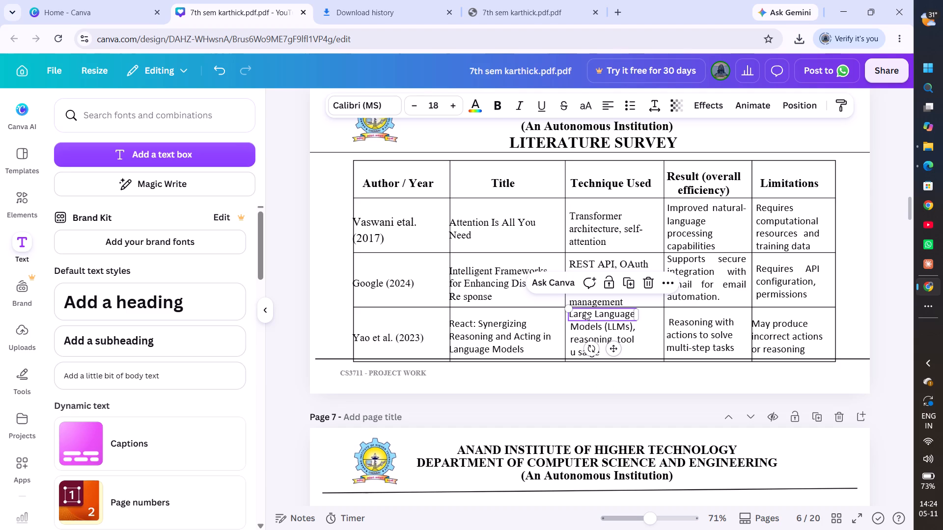
Nudge the "Intelligent Frameworks for Enhancing Disaster" title slightly right within the Google row's Title cell.
left_click(495, 269)
key("Right")
key("Right")
key("Right")
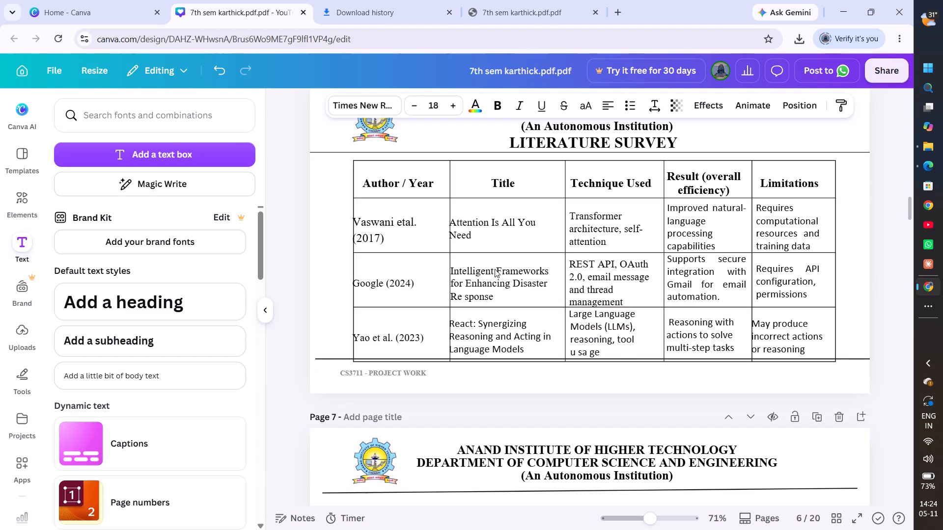
key("Right")
key("Right")
key("Right")
key("Right")
key("Right")
key("Right")
key("Right")
key("Right")
key("Right")
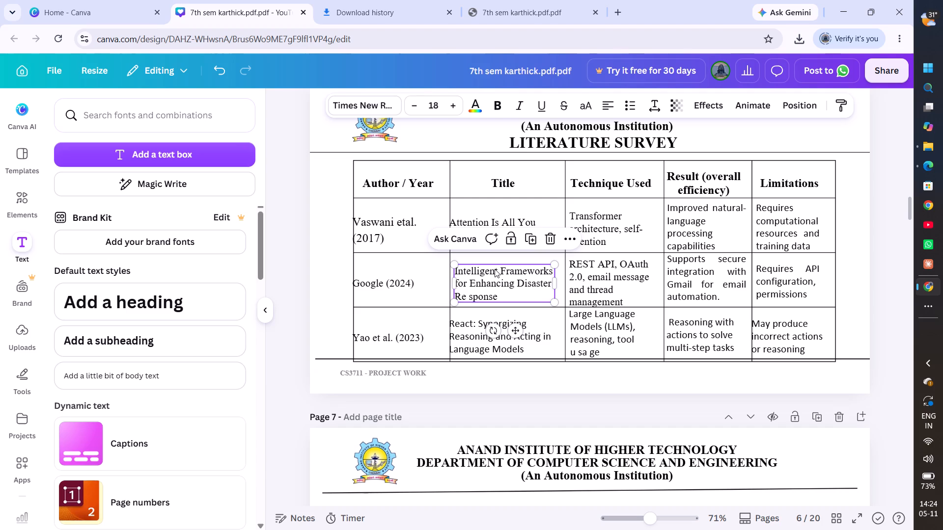
Remove the stray space in the Google row's title so its last word reads "Response", and save the design.
left_click(469, 296)
left_click(469, 296)
left_click(469, 296)
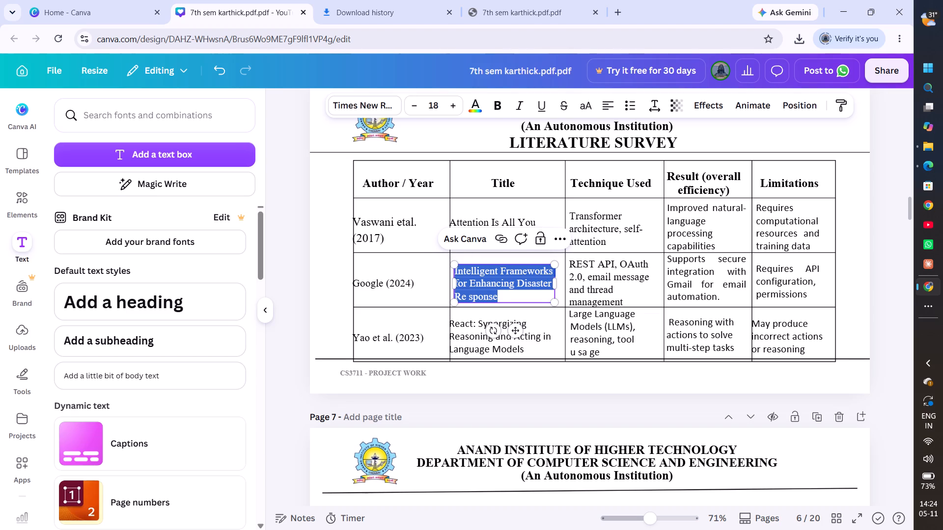
key("BackSpace")
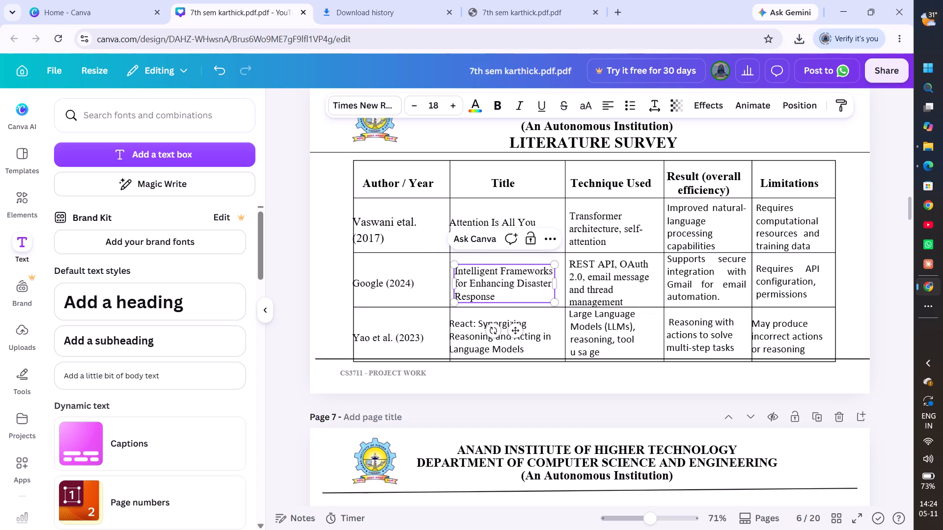
key("ctrl+s")
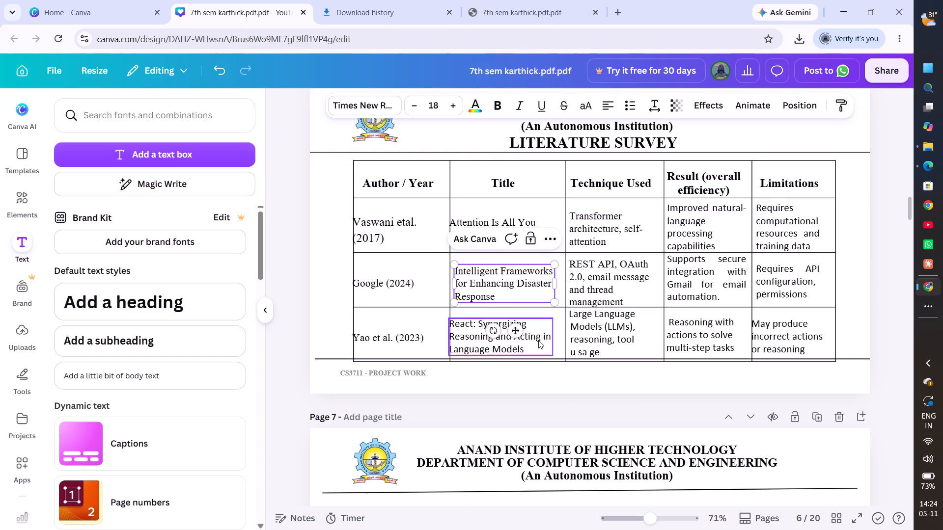
Nudge the "React: Synergizing Reasoning and Acting in Language Models" title slightly right, clear of the border line.
left_click(537, 341)
key("Right")
key("Right")
key("Right")
key("Right")
key("Right")
key("Right")
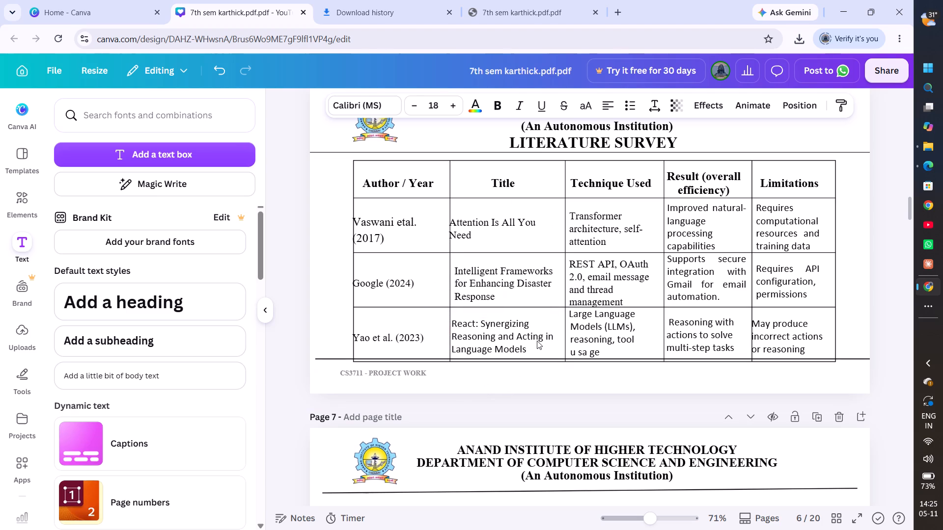
key("Right")
key("Right")
Nudge the "Attention Is All You Need" title slightly right within the Vaswani row's Title cell.
left_click(507, 223)
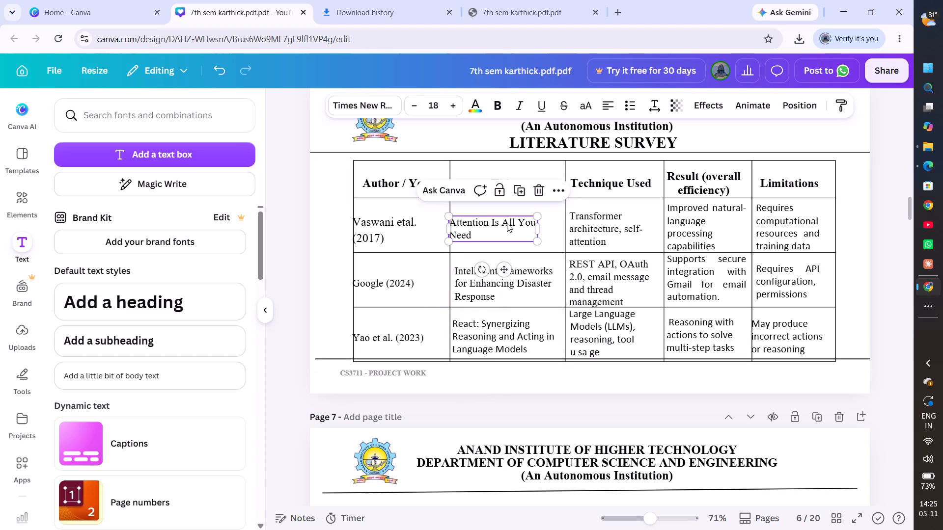
key("Right")
key("Right")
key("Right")
key("Right")
key("Right")
key("Right")
key("Right")
key("Right")
key("Right")
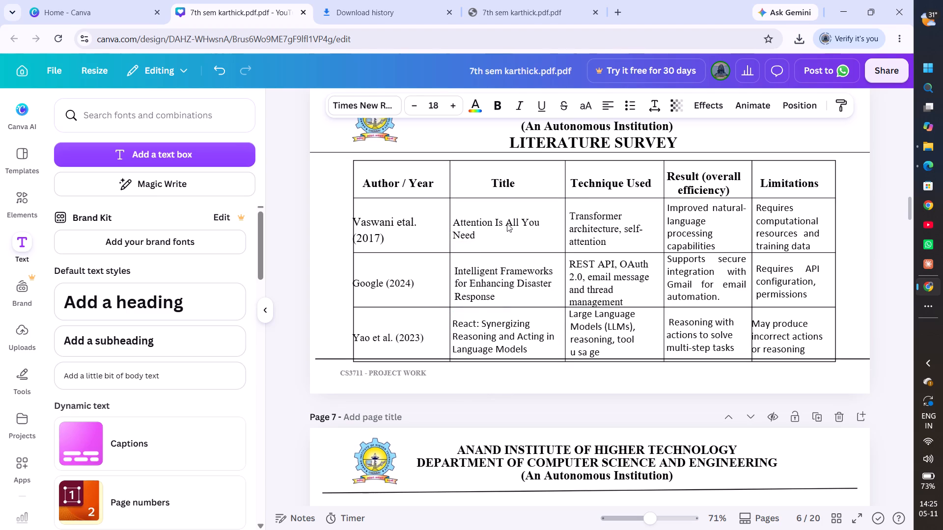
key("Right")
key("Right")
Nudge the LITERATURE SURVEY heading on page 7 slightly up, away from the table's top edge.
scroll(507, 223, "down", 1)
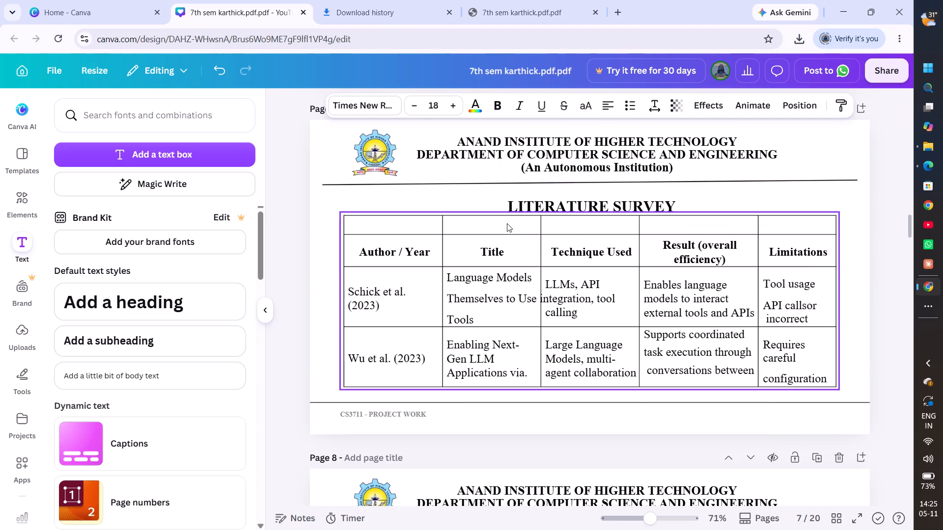
scroll(507, 223, "down", 1)
left_click(545, 200)
key("Up")
key("Up")
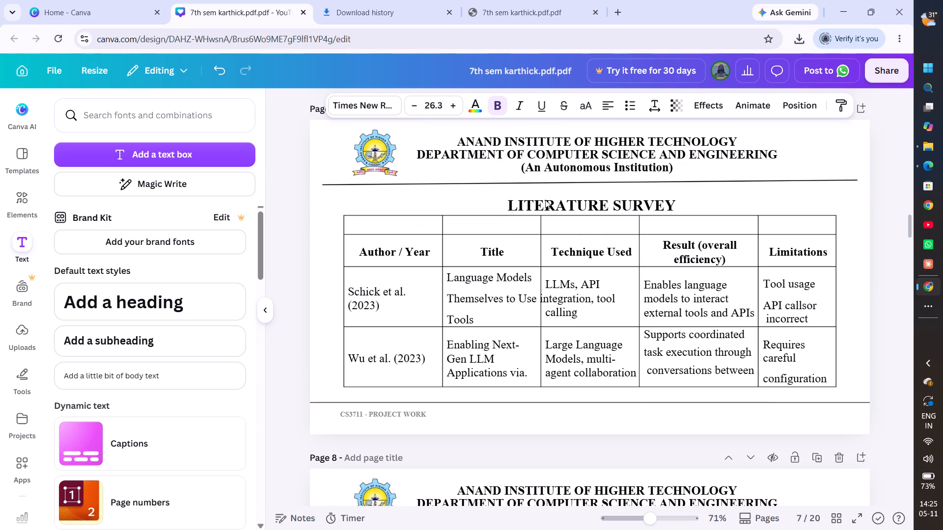
key("Up")
key("Up")
key("Up")
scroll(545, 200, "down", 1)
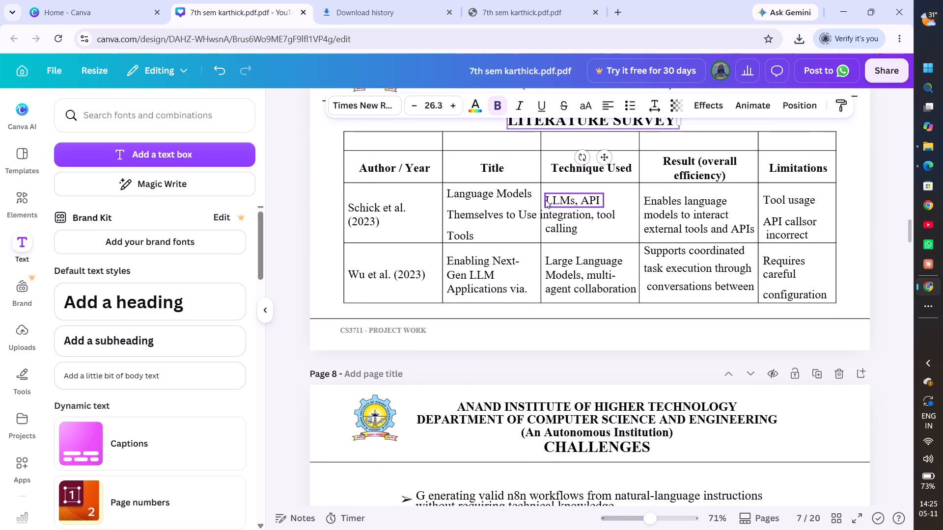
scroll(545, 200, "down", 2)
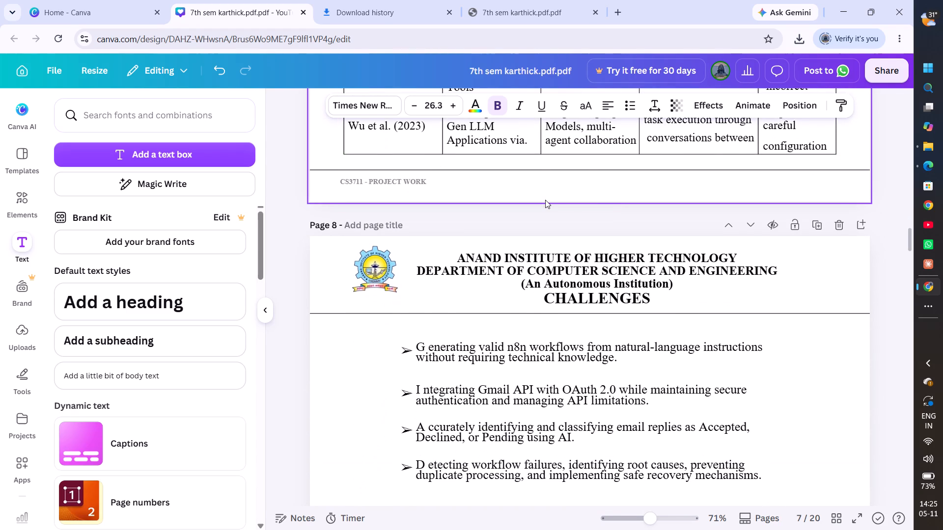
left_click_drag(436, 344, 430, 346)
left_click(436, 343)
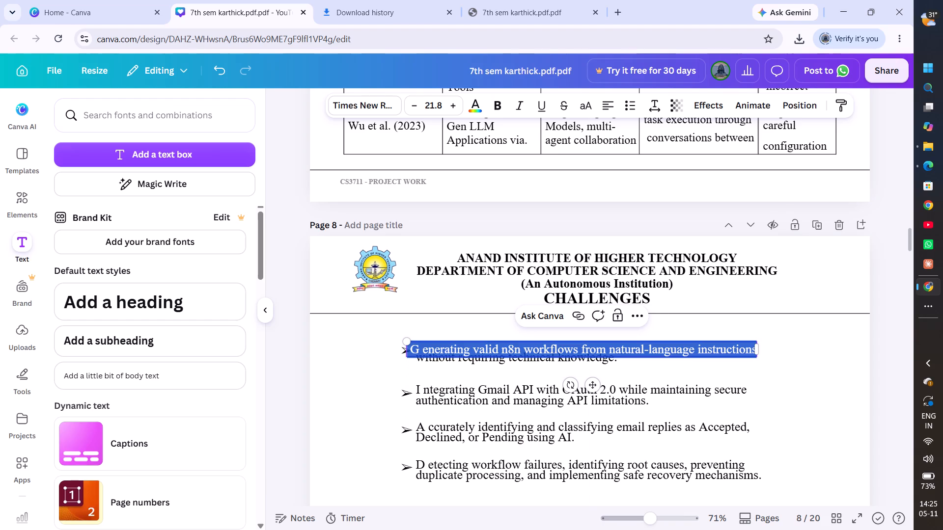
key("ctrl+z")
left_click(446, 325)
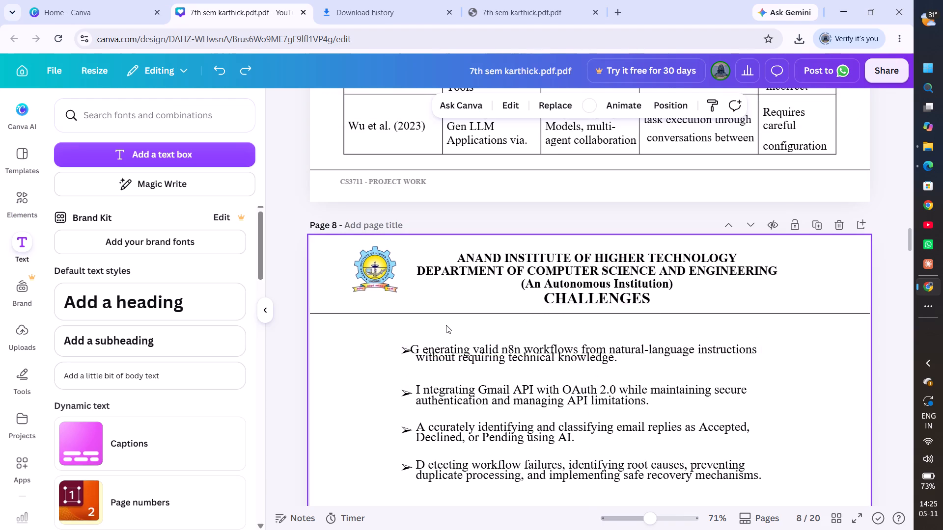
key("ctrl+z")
Remove the stray space in the first CHALLENGES point on page 8 so it begins with "Generating".
double_click(428, 346)
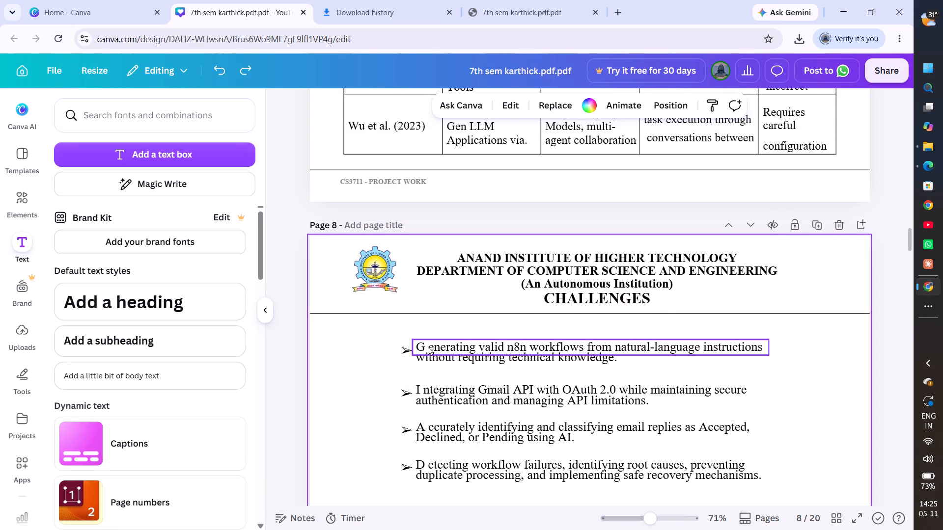
left_click(428, 346)
key("BackSpace")
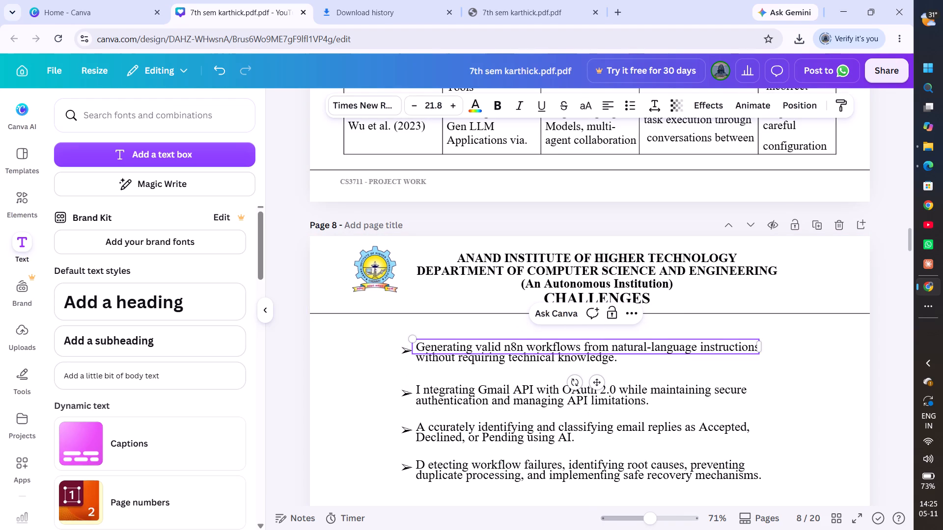
Nudge the arrow bullet of the "Generating valid n8n workflows" point slightly up, level with its first text line.
left_click(403, 352)
key("Up")
key("Up")
key("Up")
key("Up")
key("Up")
key("Up")
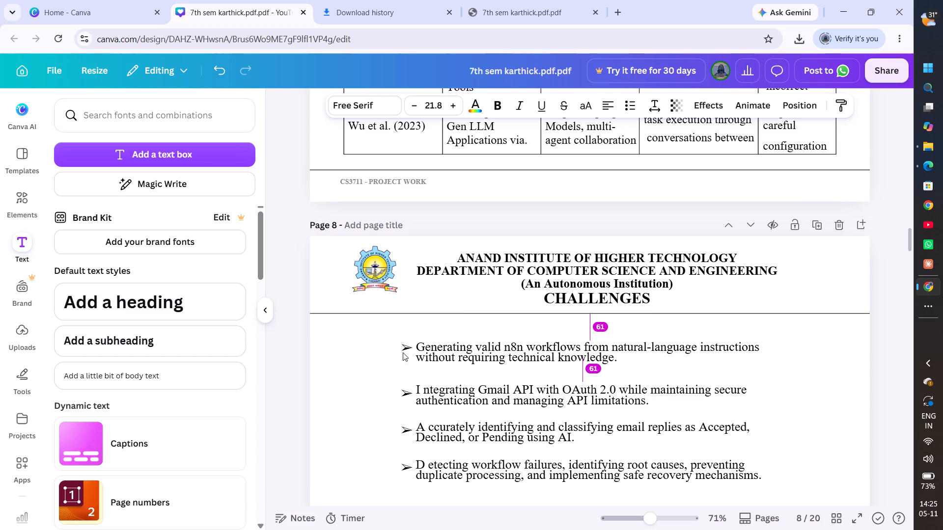
key("Up")
Nudge the Gmail API point's arrow bullet slightly up, level with its first text line.
left_click(410, 391)
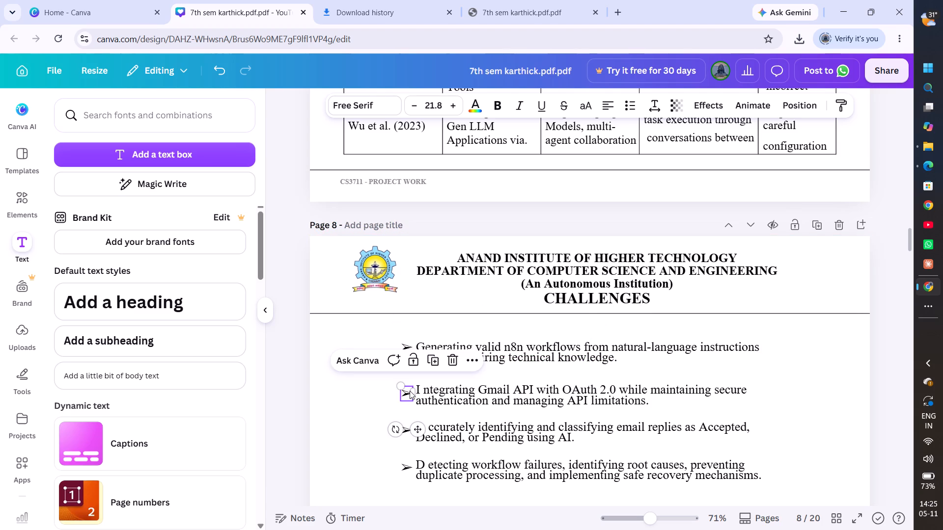
key("Up")
key("Up")
key("Up")
key("Up")
key("Up")
key("Up")
key("Up")
key("Up")
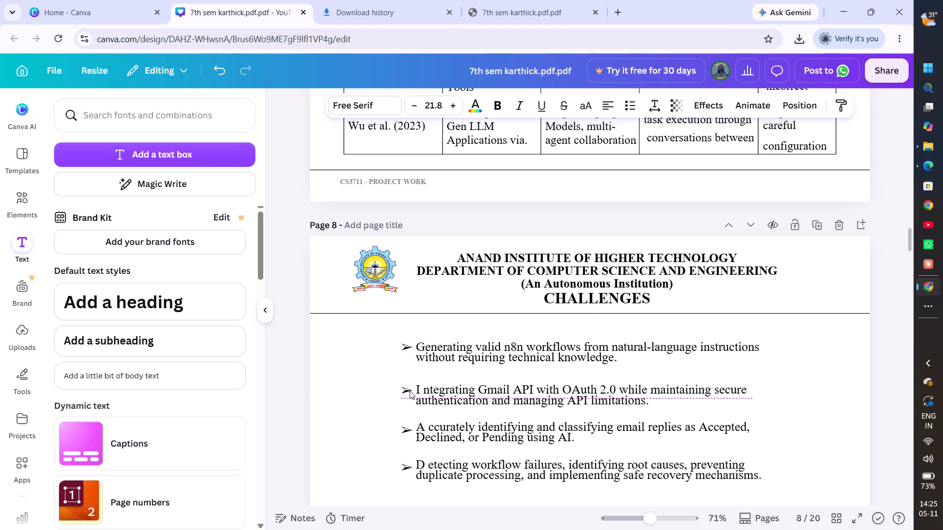
Remove the stray spaces in the remaining three CHALLENGES points so they begin with "Integrating", "Accurately" and "Detecting".
double_click(426, 389)
left_click(426, 389)
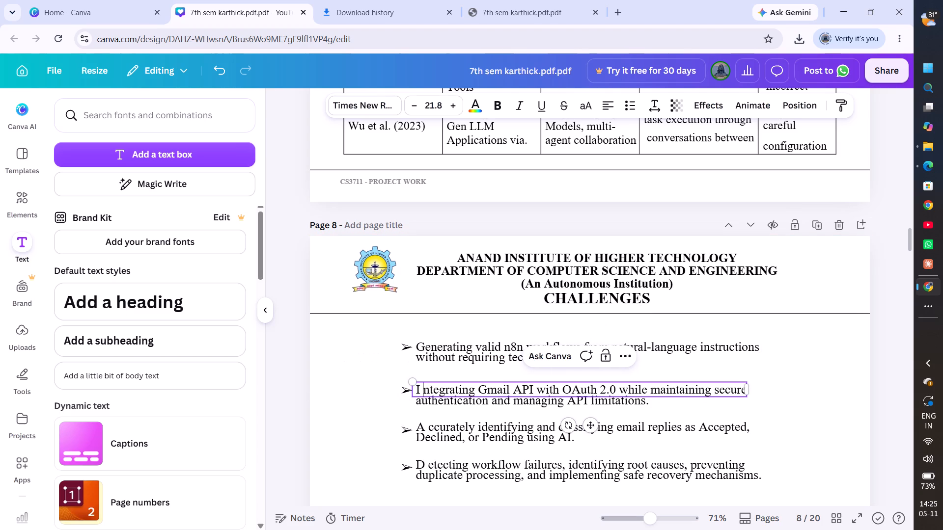
key("BackSpace")
double_click(428, 422)
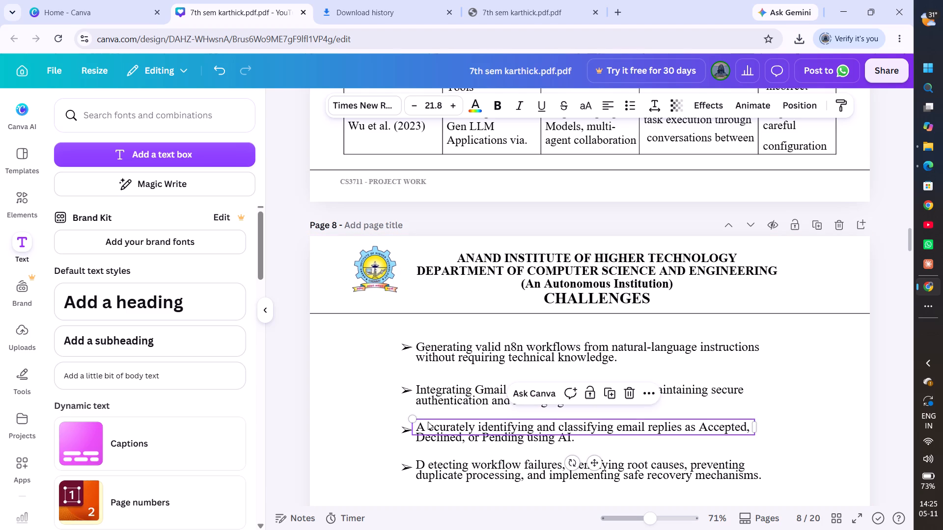
left_click(428, 422)
key("BackSpace")
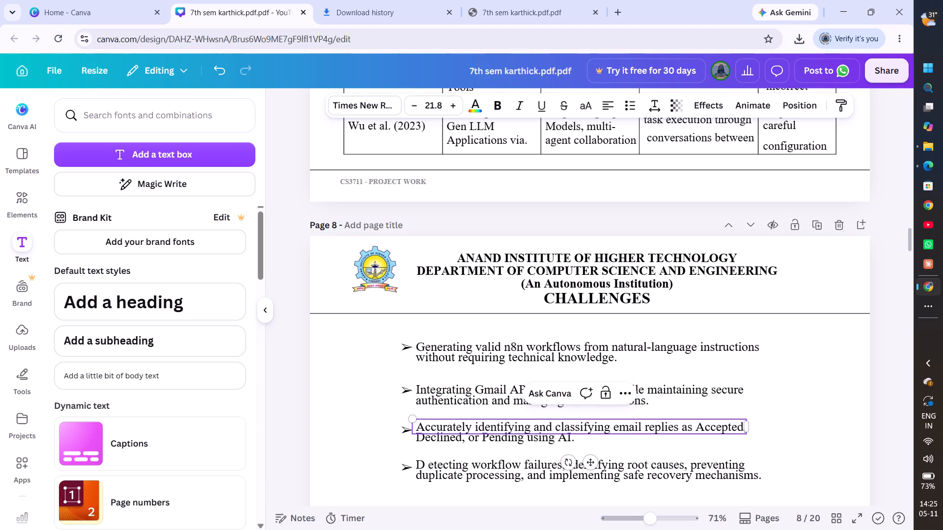
triple_click(430, 463)
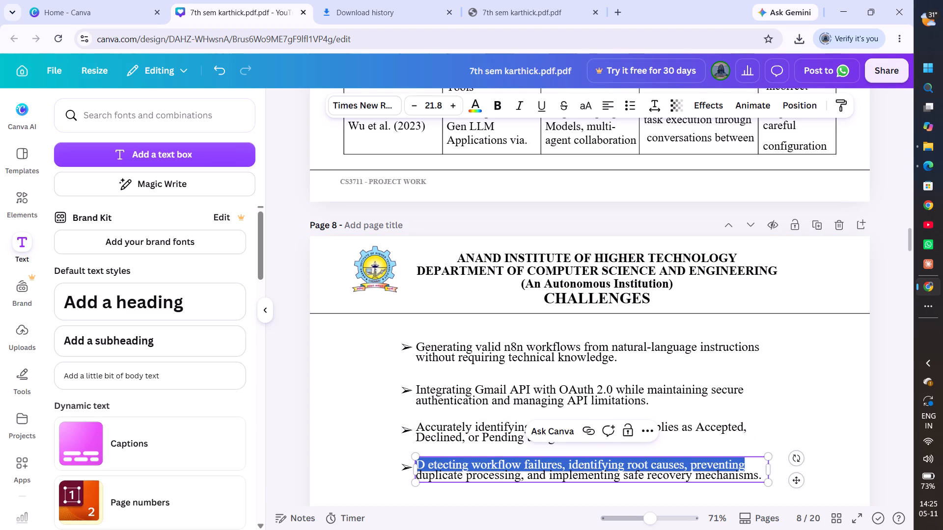
left_click(430, 463)
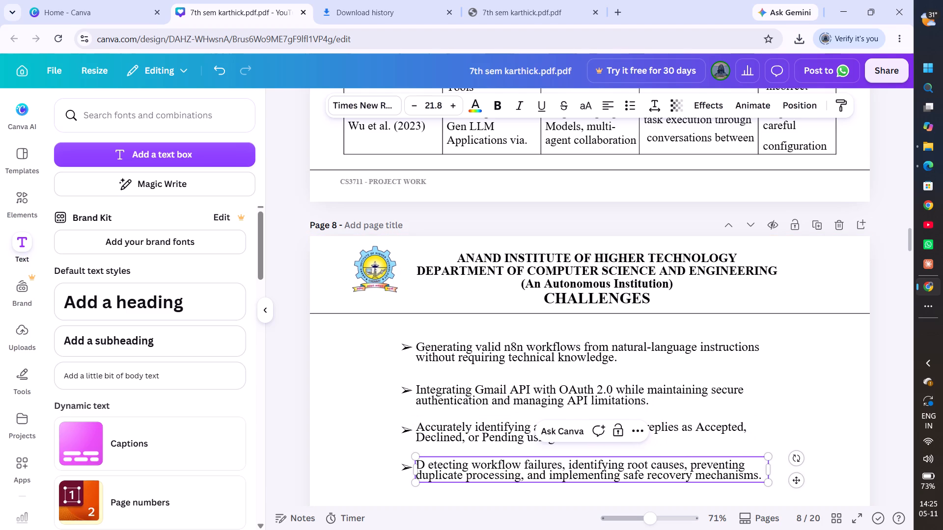
key("BackSpace")
left_click(375, 472)
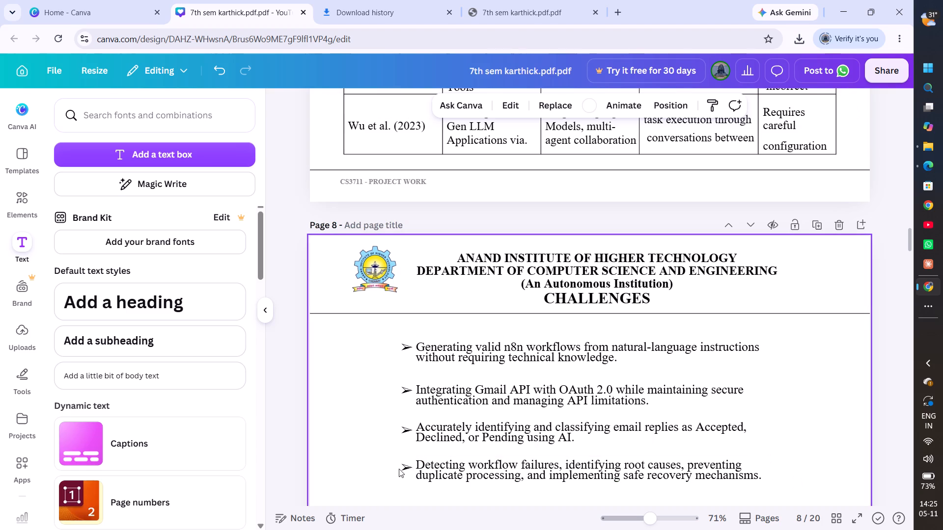
Nudge the arrow bullet of the "Detecting workflow failures" point slightly up, level with its first text line.
left_click(404, 465)
key("Up")
key("Up")
key("Up")
key("Up")
key("Up")
key("Up")
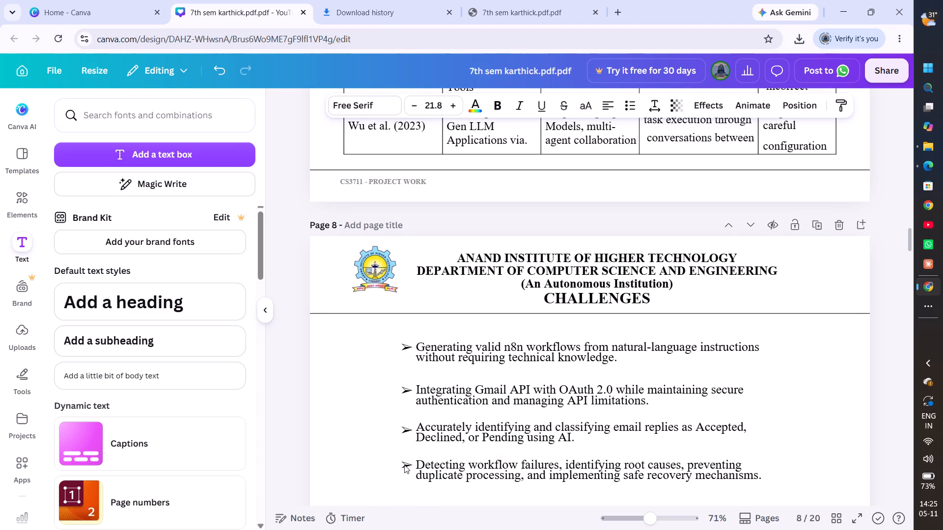
left_click(390, 399)
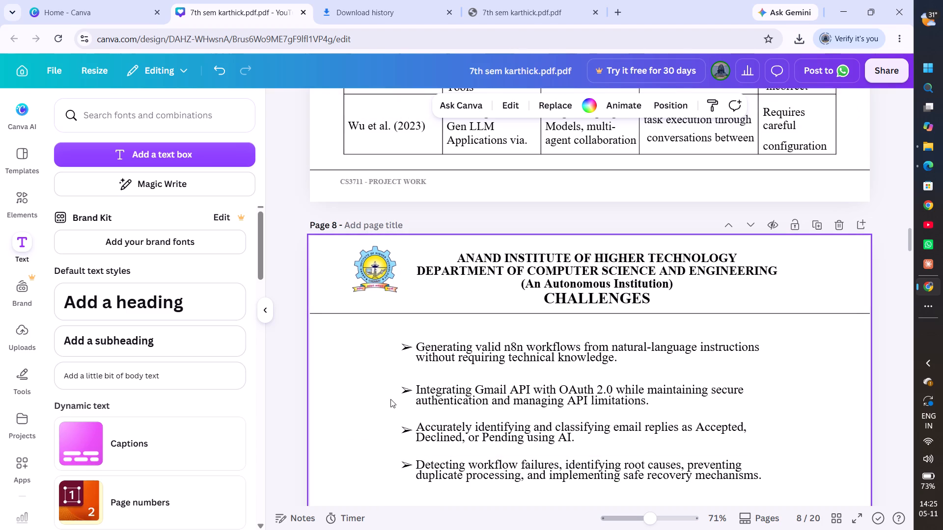
Nudge the arrow bullet of the "Accurately identifying" point slightly up, level with its first text line.
left_click(408, 430)
key("Up")
key("Up")
key("Up")
key("Up")
key("Up")
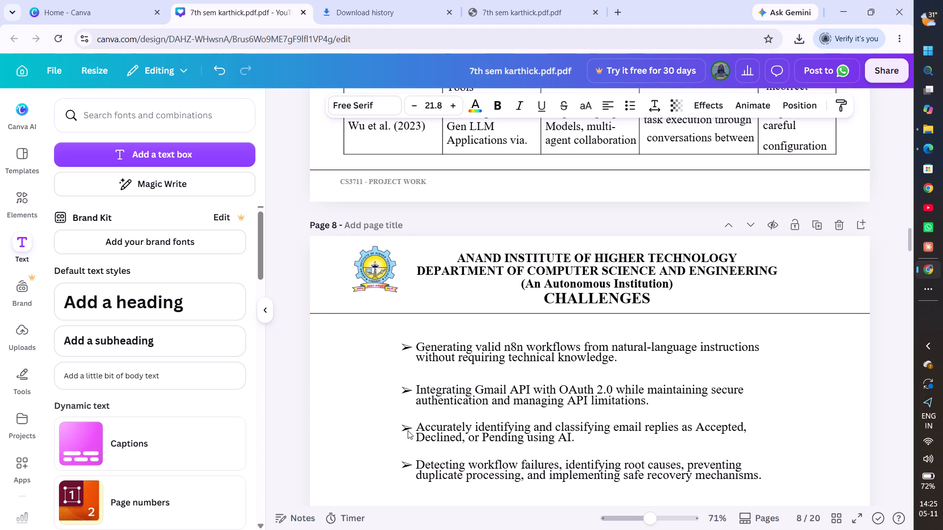
key("Up")
Shorten the last objective on page 9 so it ends with "root cause analysis.", deleting the safe recovery and workflow management wording.
scroll(408, 430, "down", 3)
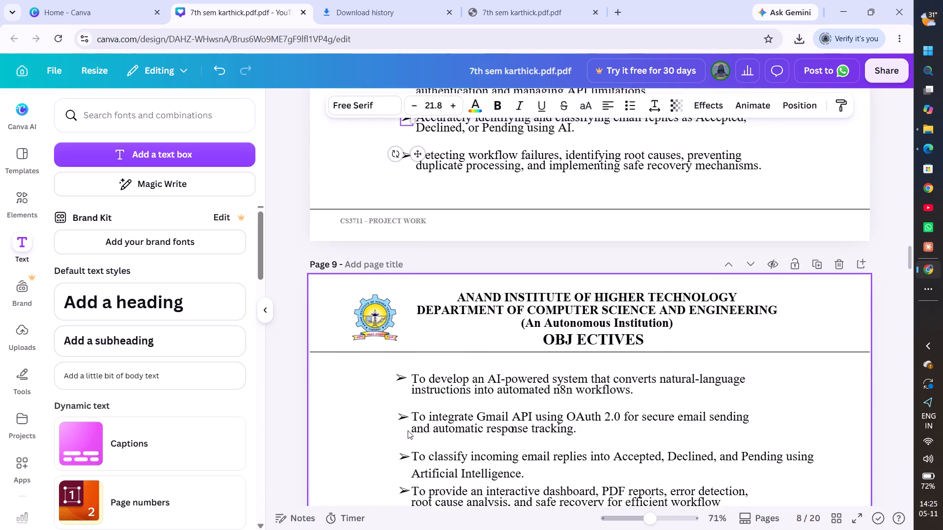
scroll(408, 430, "down", 4)
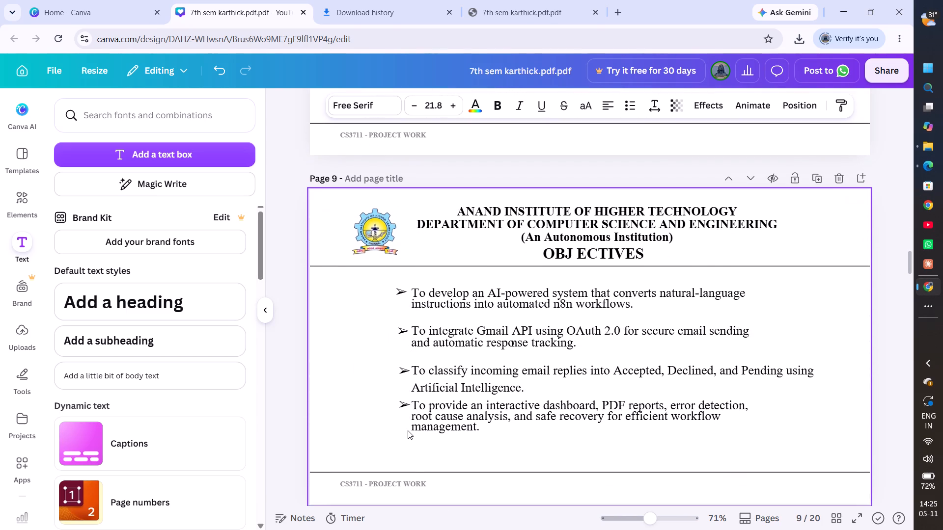
scroll(680, 382, "down", 2)
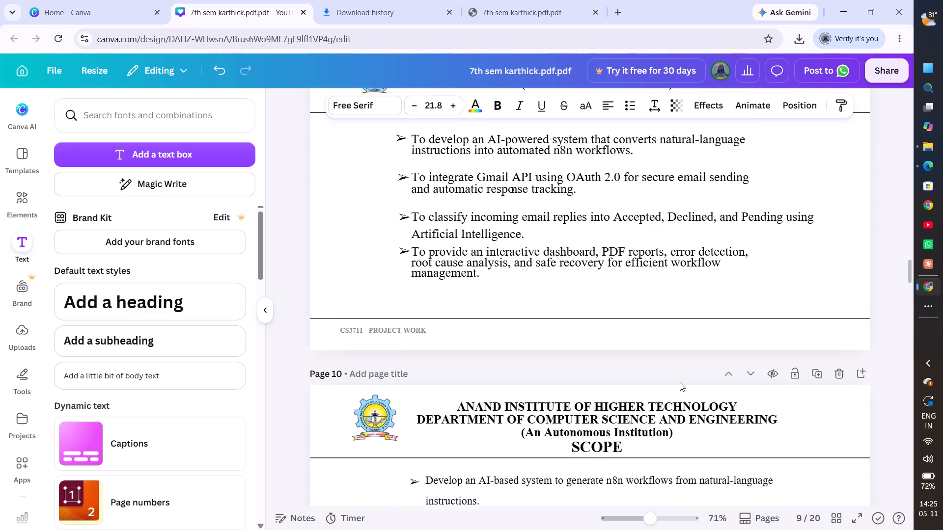
scroll(680, 382, "up", 1)
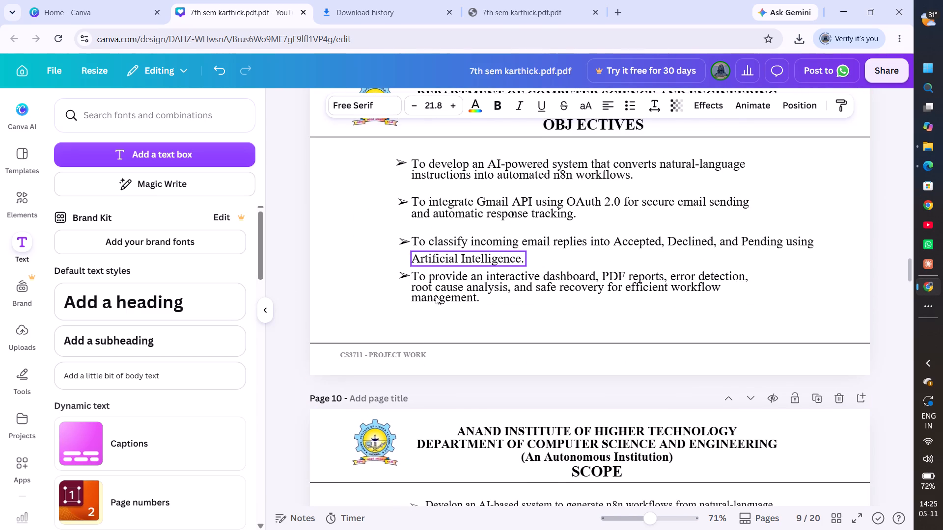
left_click(740, 275)
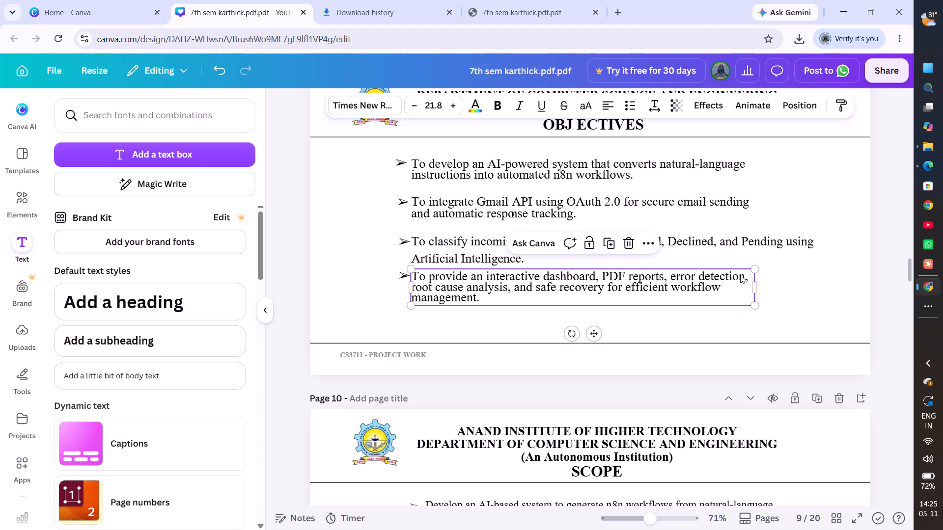
left_click(747, 278)
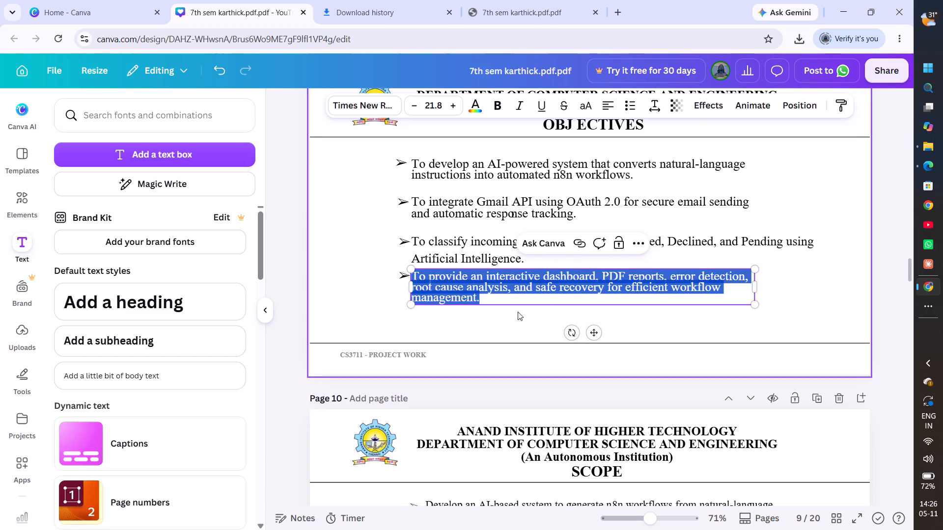
left_click(518, 288)
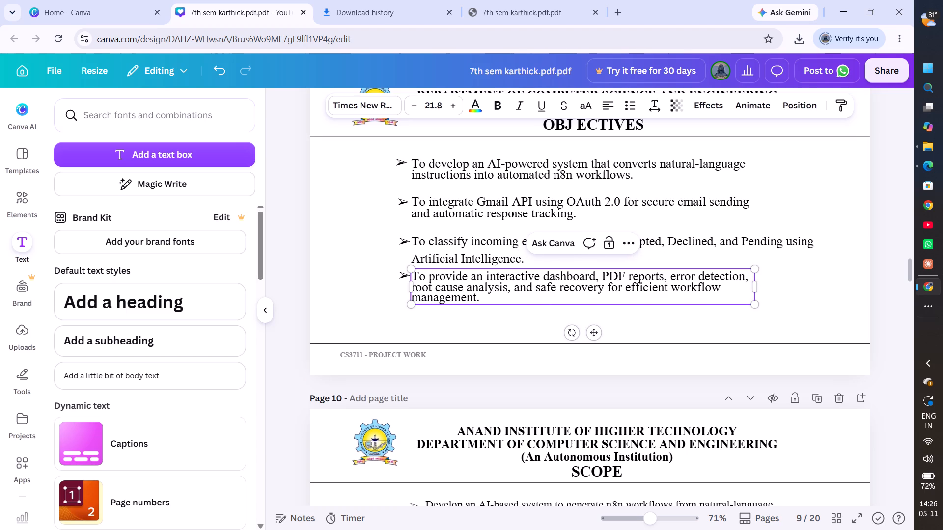
left_click_drag(514, 290, 539, 302)
key("BackSpace")
key("BackSpace")
key("BackSpace")
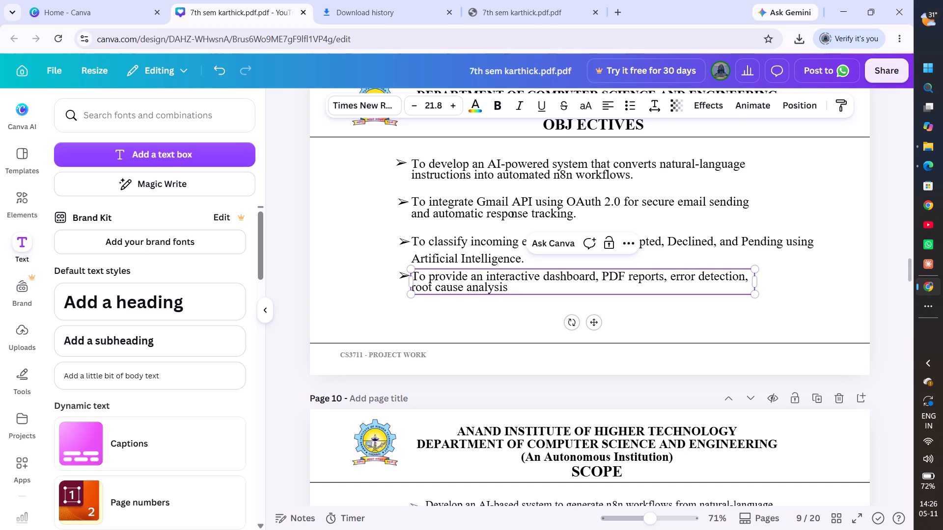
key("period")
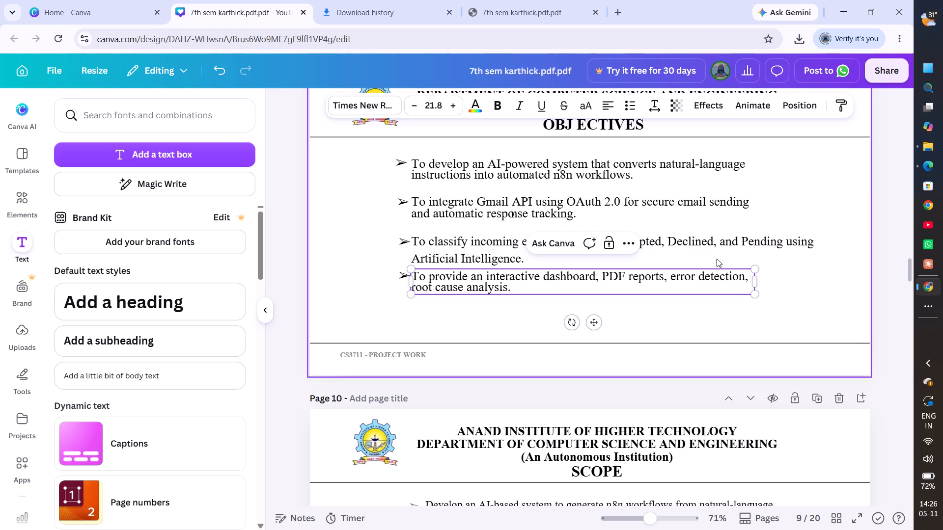
Rework the join in the last objective on page 9 so it reads "error detection root cause analysis." without the comma.
left_click(749, 279)
key("space")
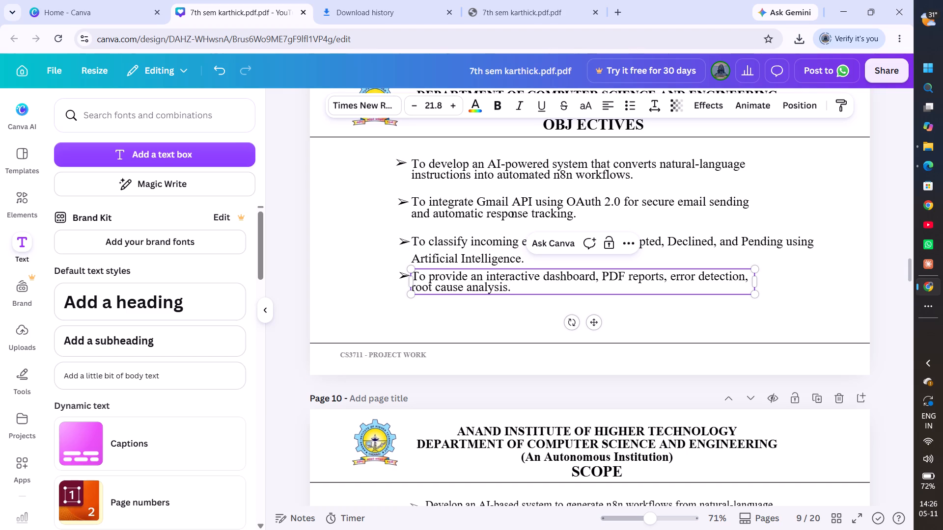
left_click(411, 287)
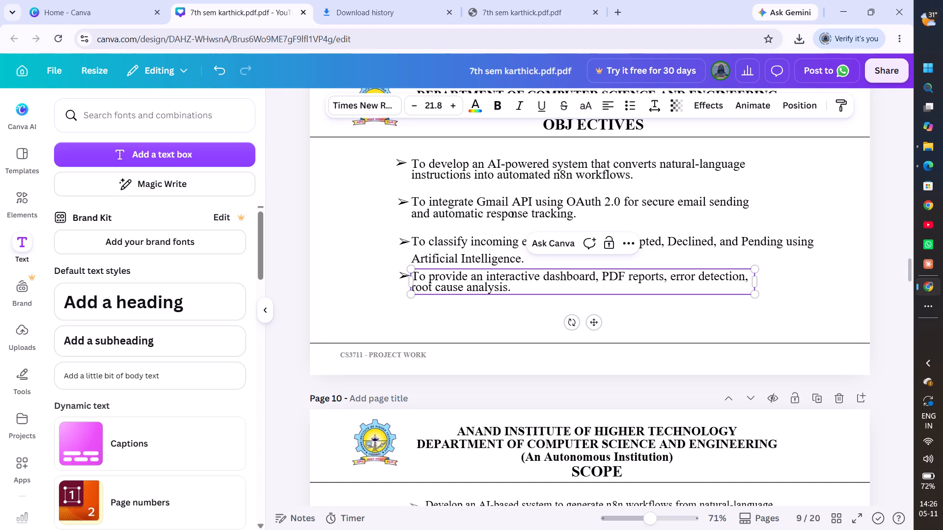
left_click(416, 286)
key("Left")
key("BackSpace")
key("BackSpace")
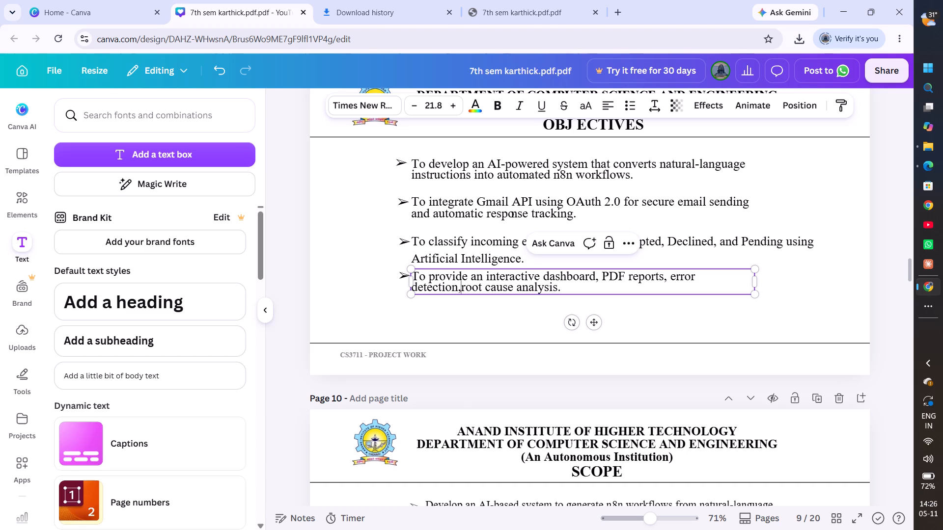
key("BackSpace")
key("space")
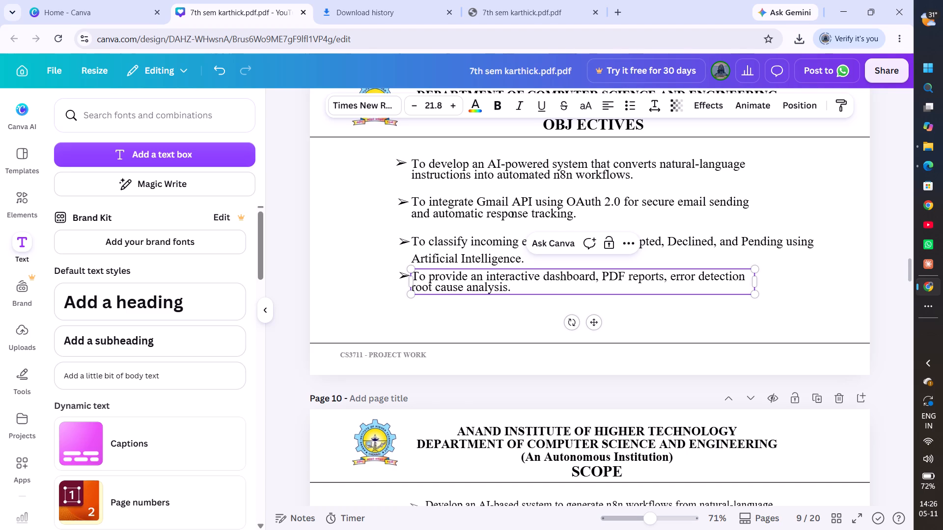
scroll(517, 312, "down", 2)
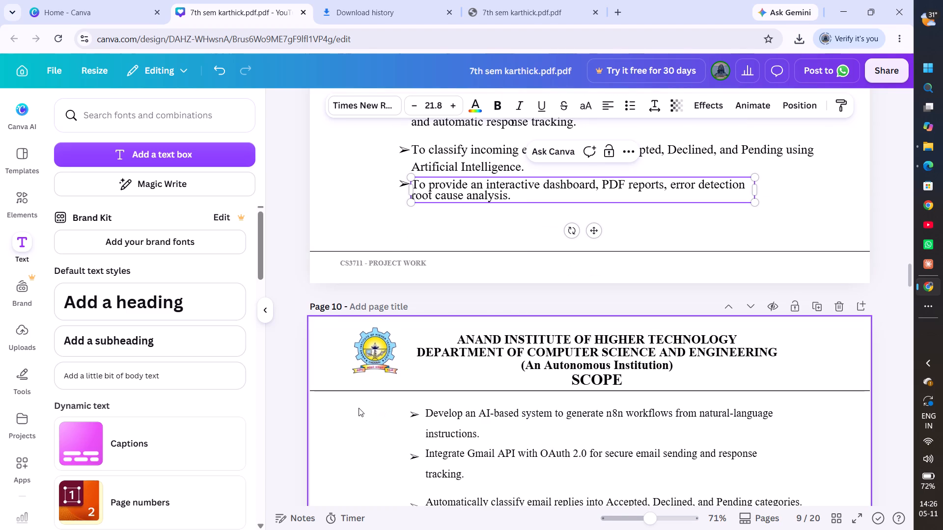
left_click(359, 408)
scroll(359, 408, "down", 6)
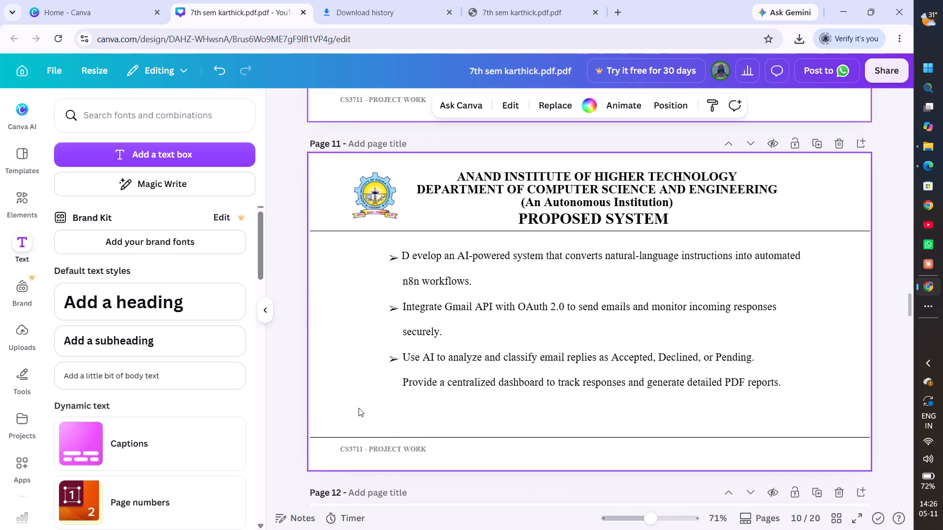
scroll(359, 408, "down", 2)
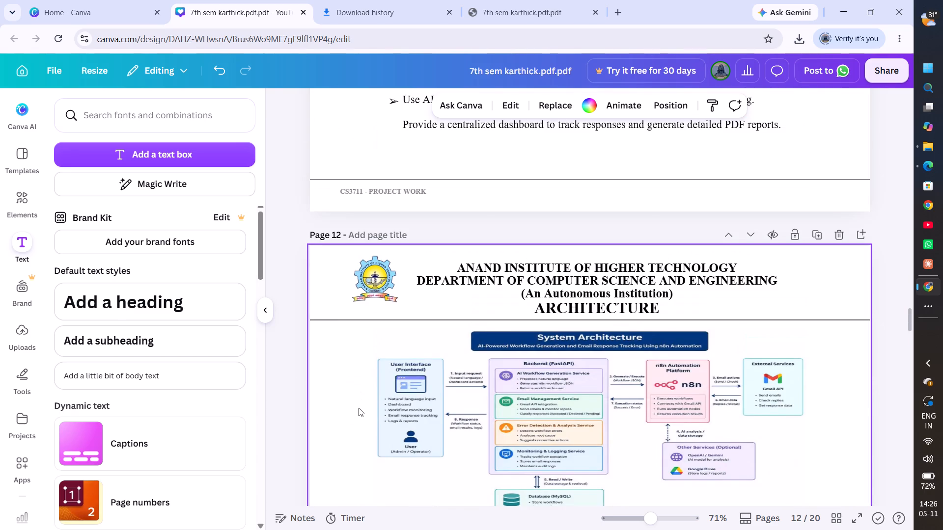
Switch to Microsoft Edge and close the window showing the exported presentation PDF.
key("alt+Tab")
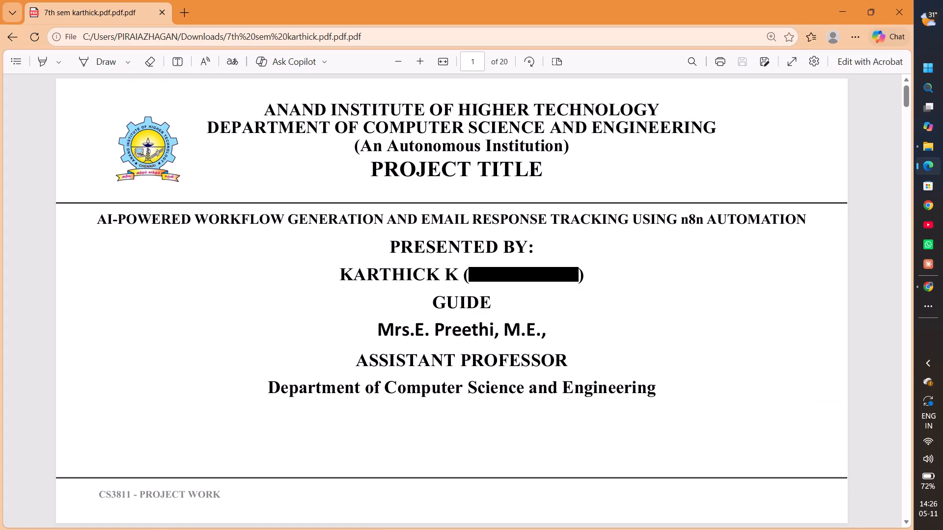
left_click(892, 16)
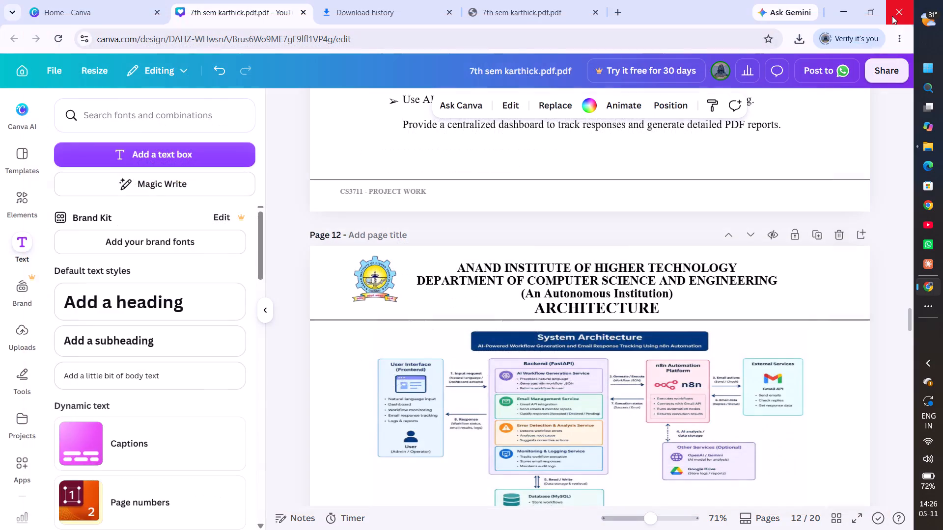
Switch to Visual Studio Code and close the AI - Automation project window.
key("alt+Tab")
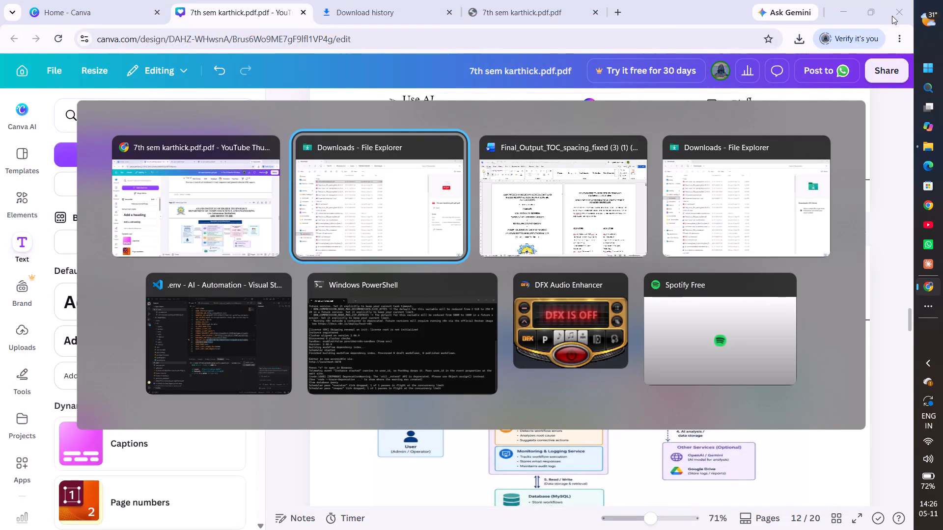
key("alt+Tab")
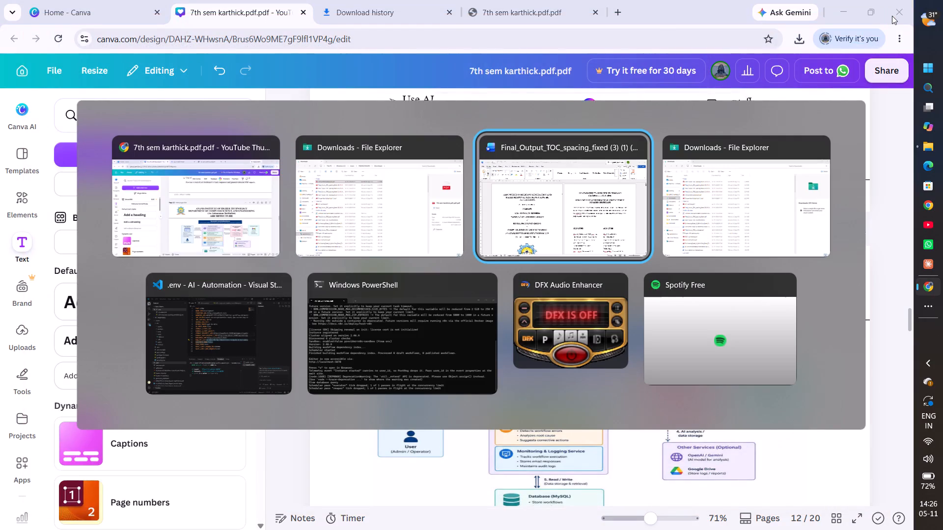
key("alt+Tab")
key("alt+Tab")
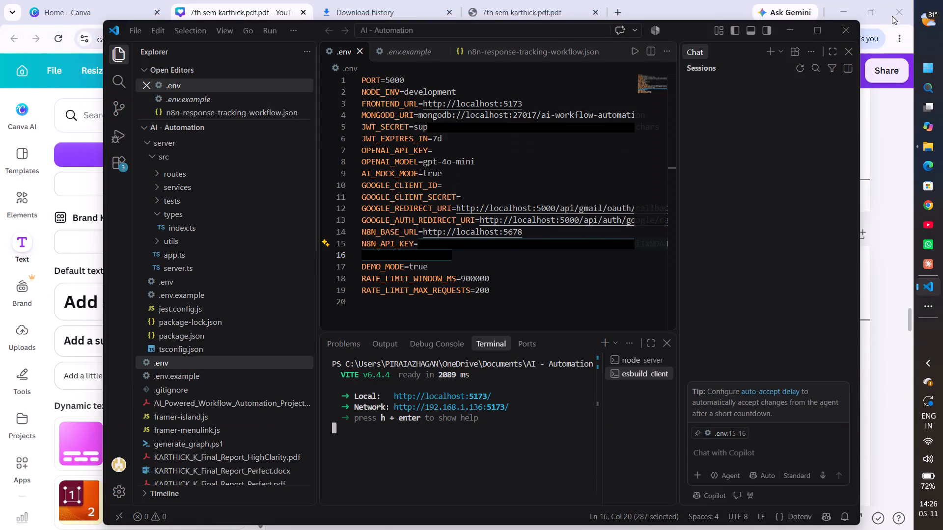
left_click(846, 33)
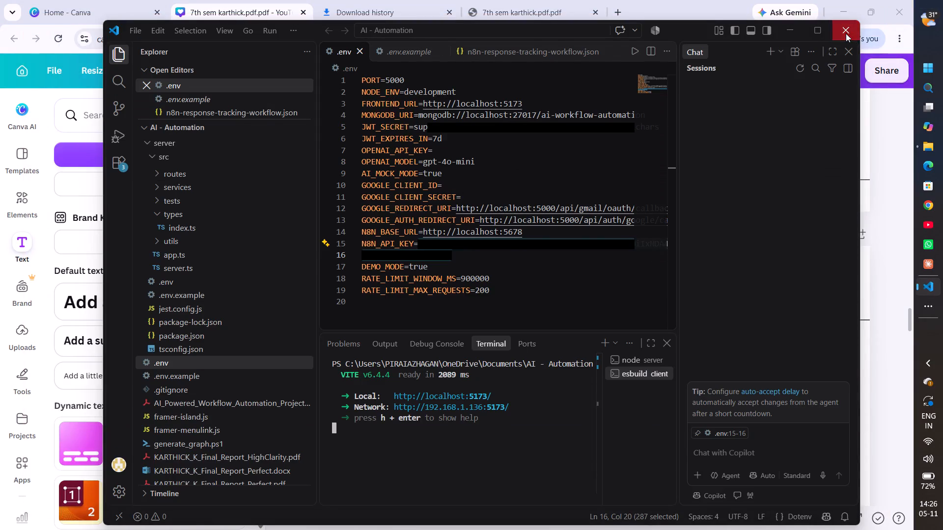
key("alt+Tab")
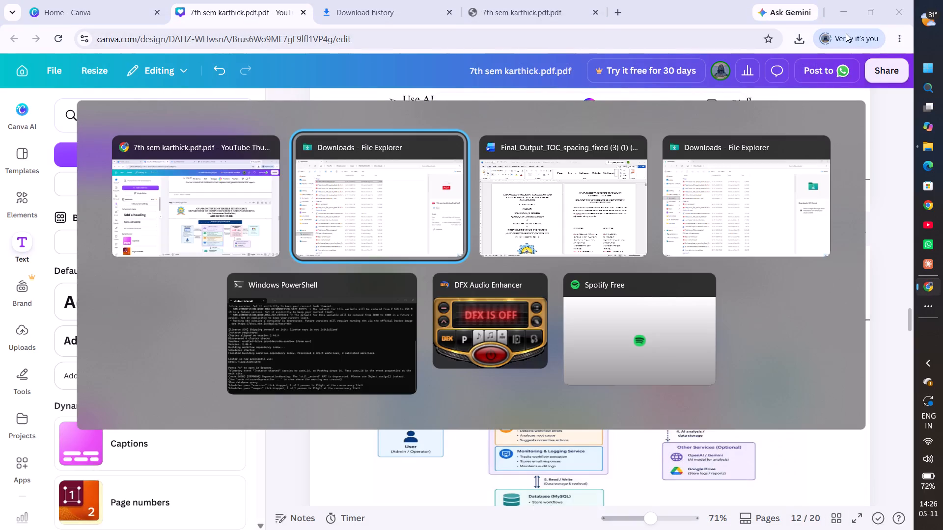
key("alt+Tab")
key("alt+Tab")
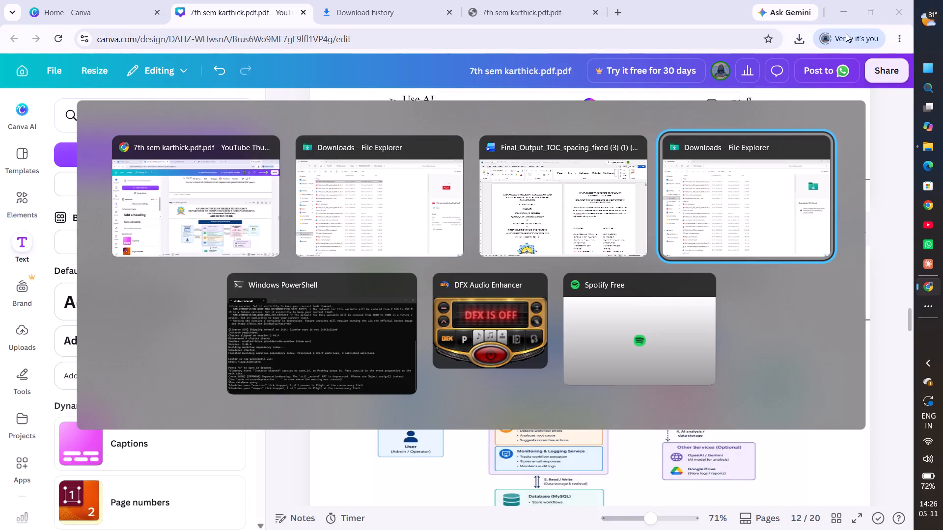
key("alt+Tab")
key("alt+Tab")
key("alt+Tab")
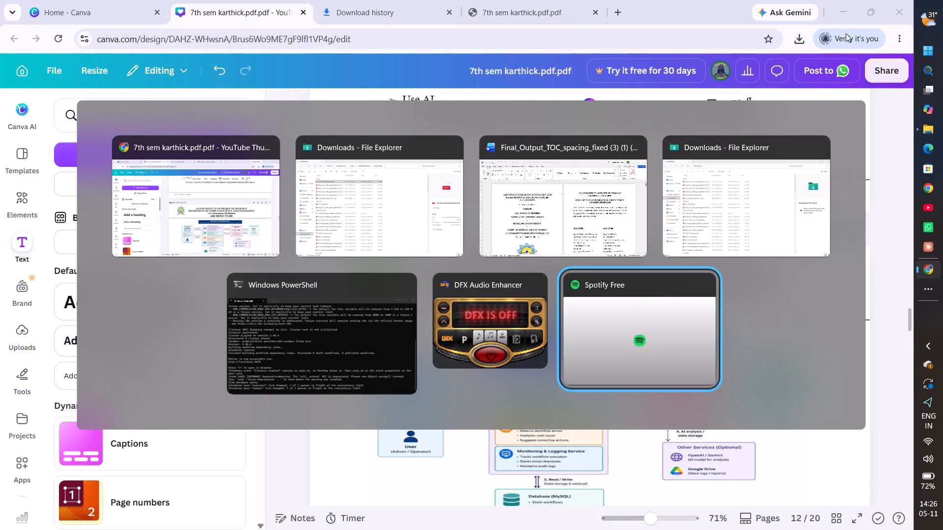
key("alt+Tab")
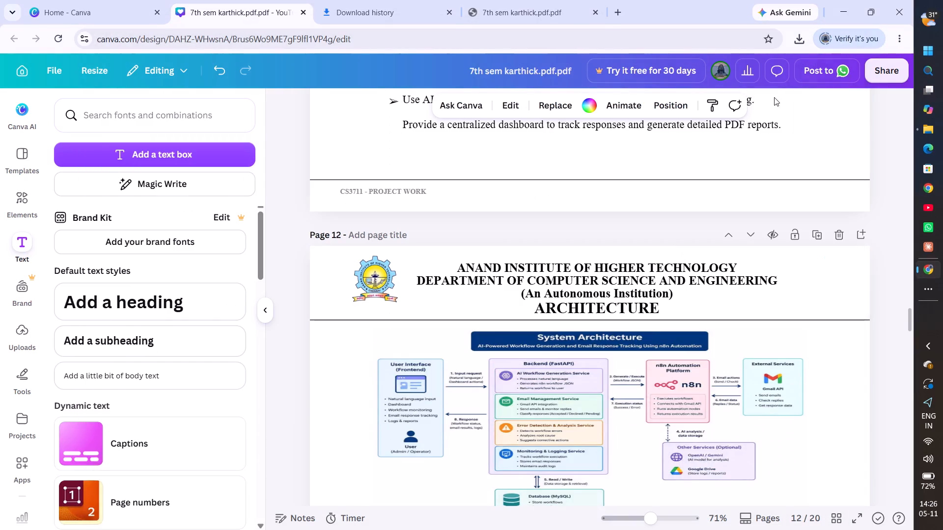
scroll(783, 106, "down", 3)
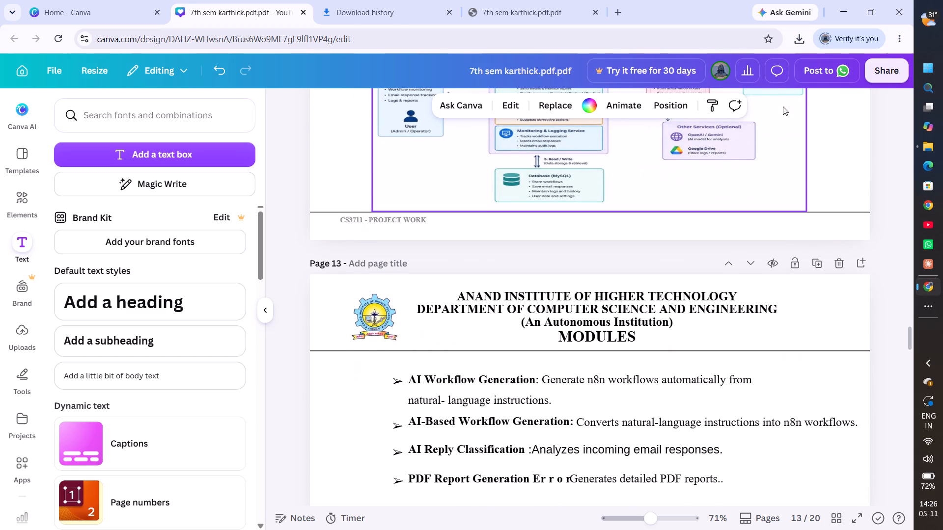
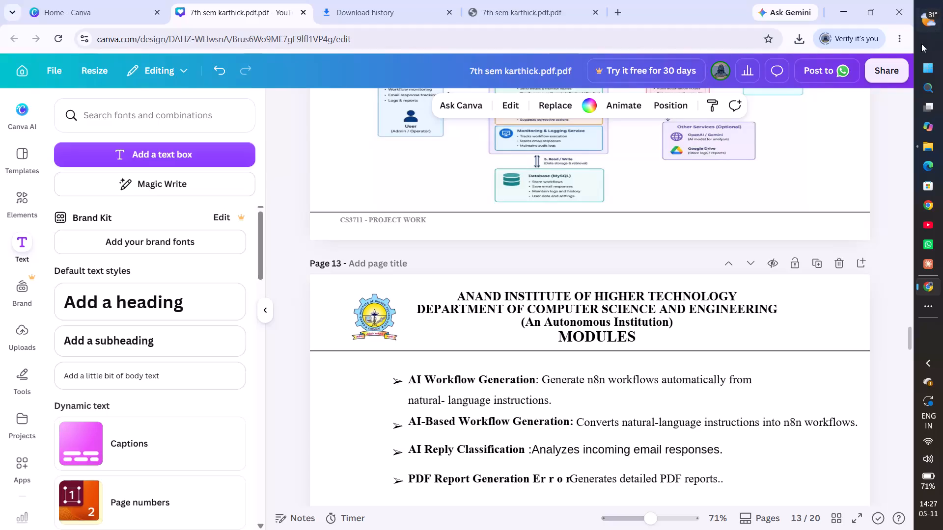
Download all pages of the 7th sem karthick.pdf.pdf design as a PDF using the Digital preset.
left_click(885, 65)
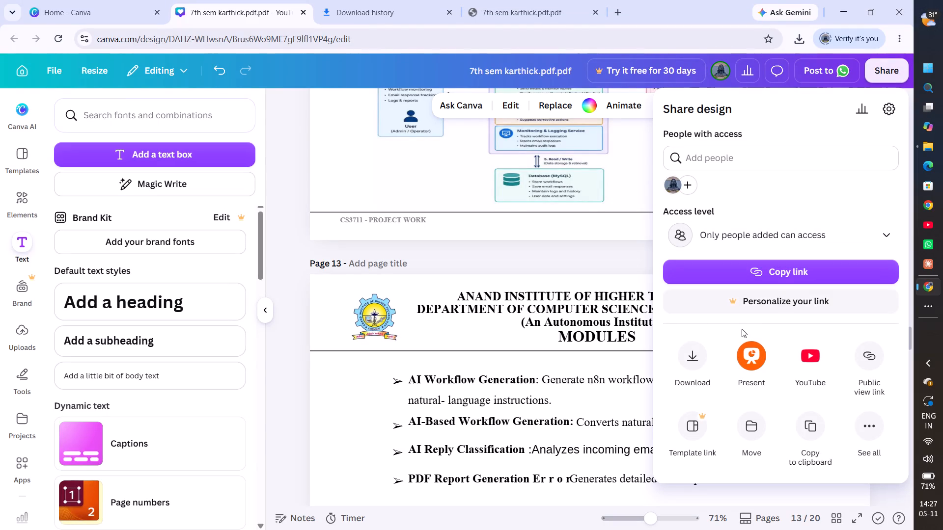
left_click(689, 356)
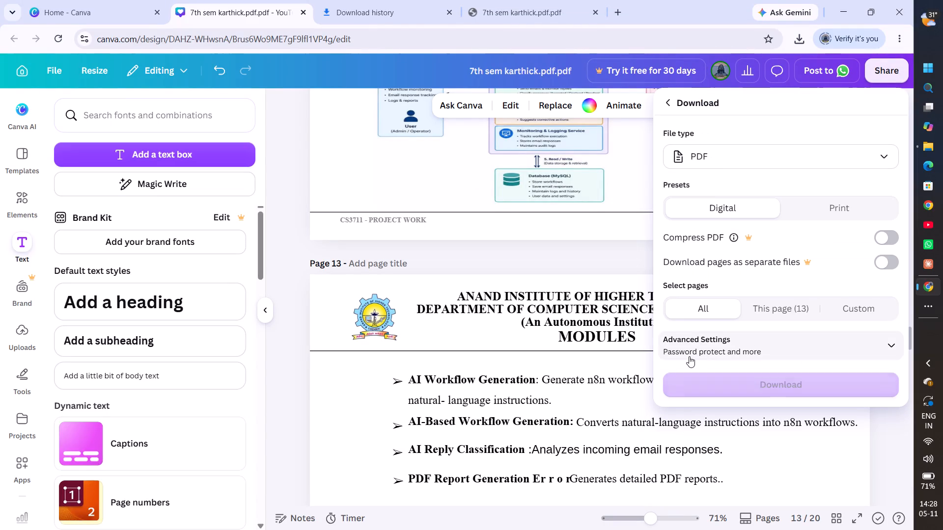
left_click(696, 374)
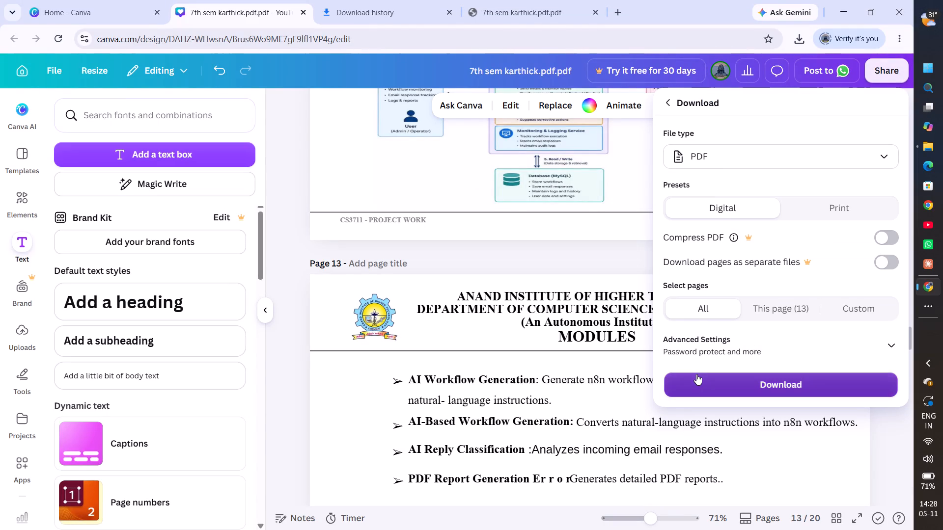